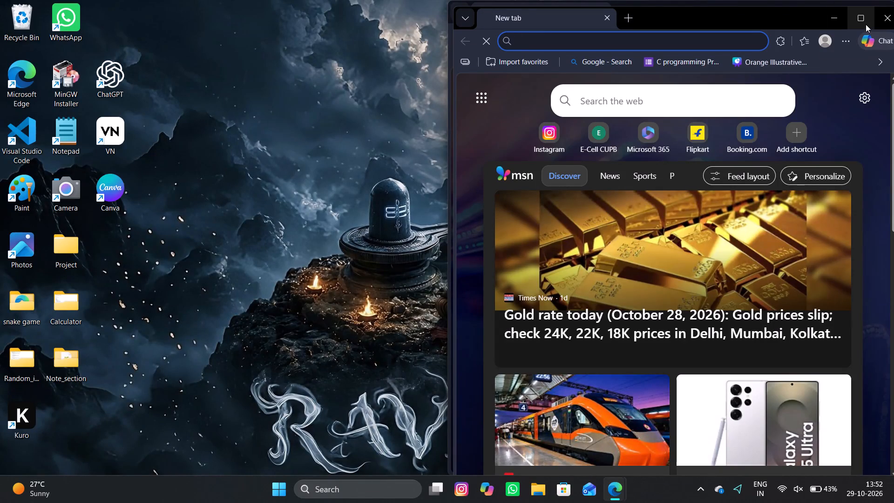
Search the web for "word", open the Microsoft Word for the Web result, and close the phone window covering it.
click(856, 21)
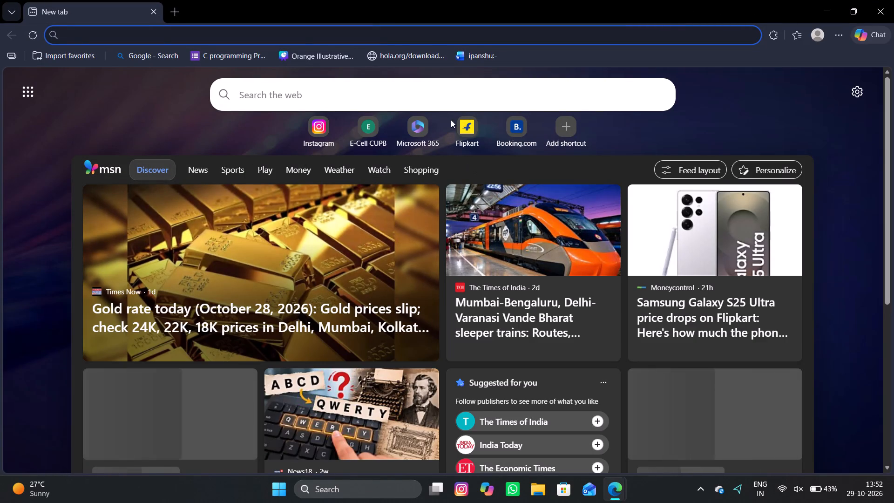
click(437, 93)
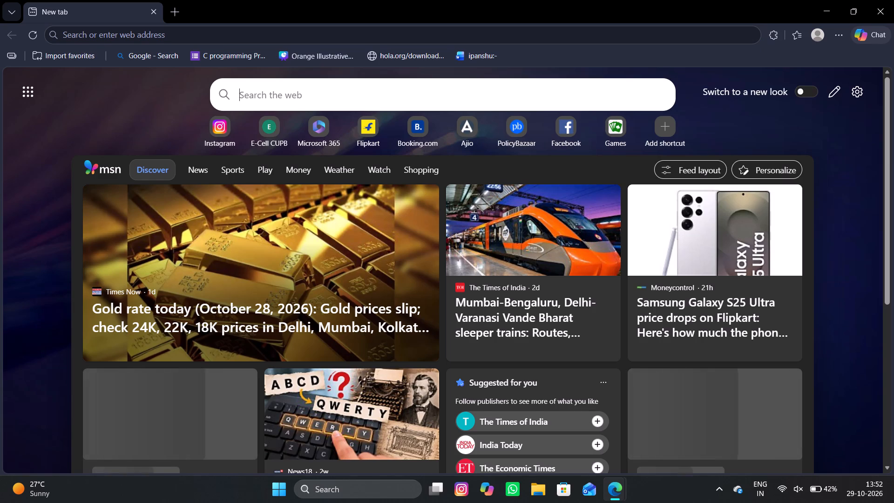
text(word)
key(Return)
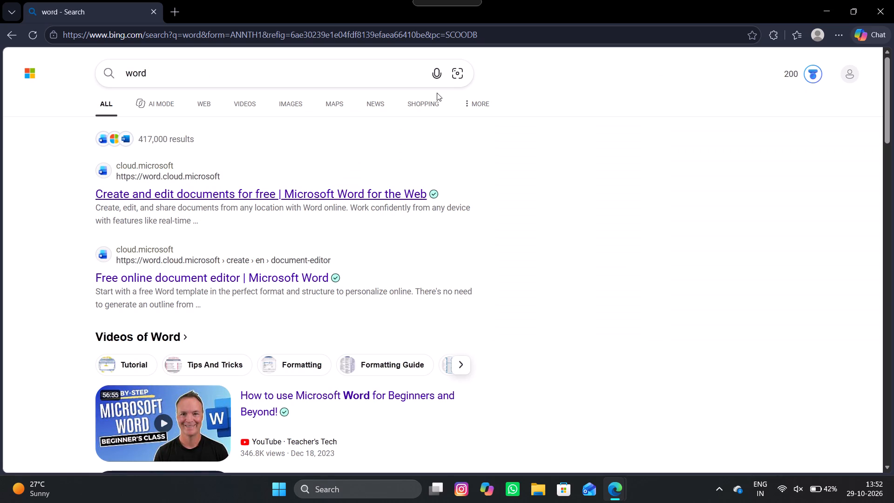
click(286, 196)
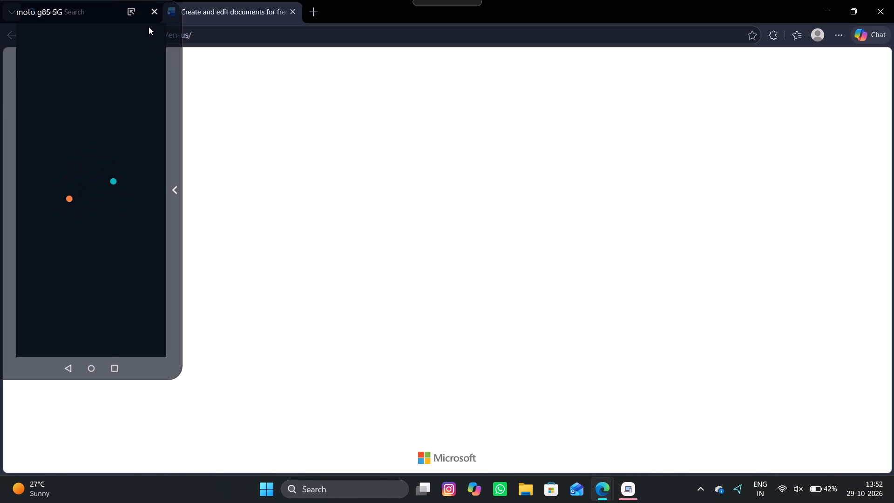
click(161, 11)
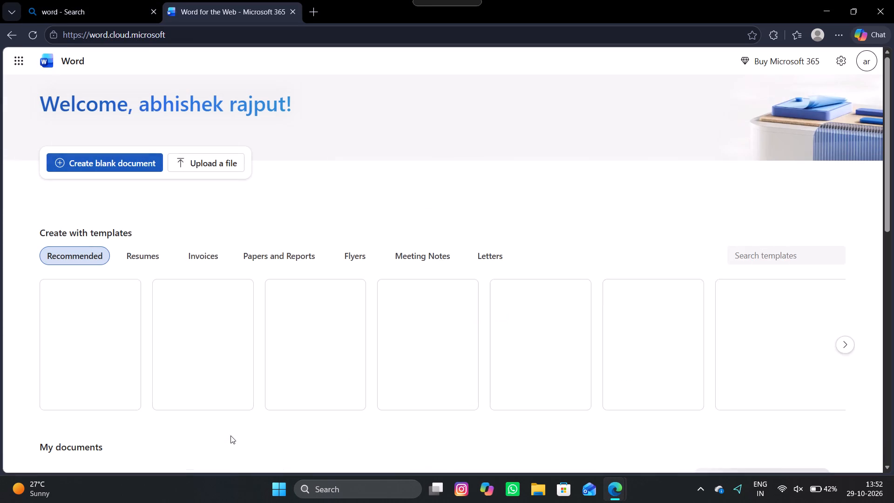
Open the recent "Digital electronic" document from the My documents list.
scroll(286, 362, up, 1)
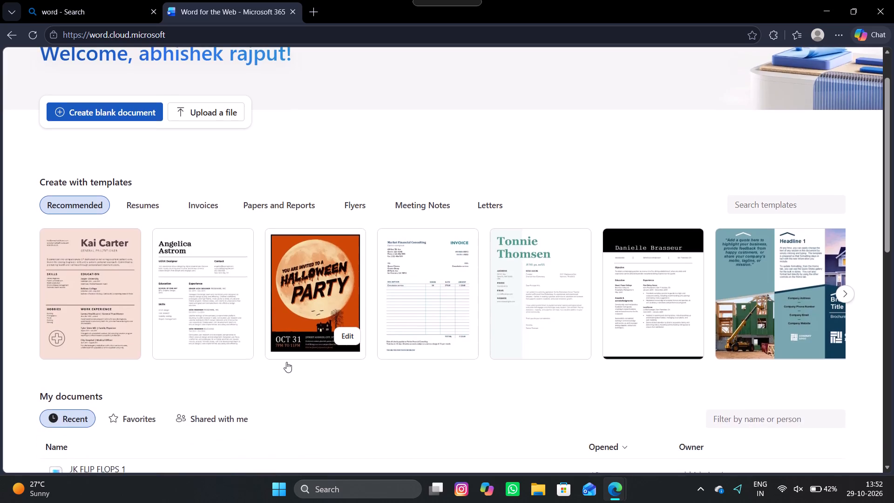
scroll(286, 362, up, 1)
scroll(286, 362, down, 6)
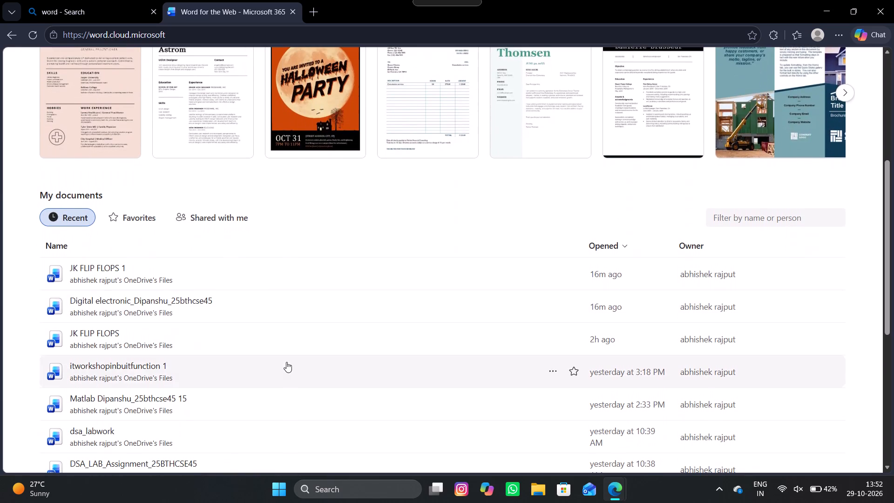
click(254, 297)
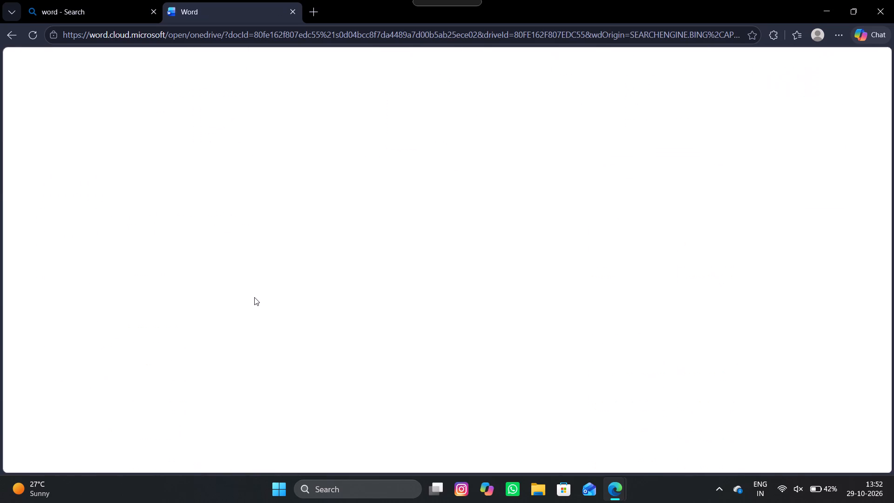
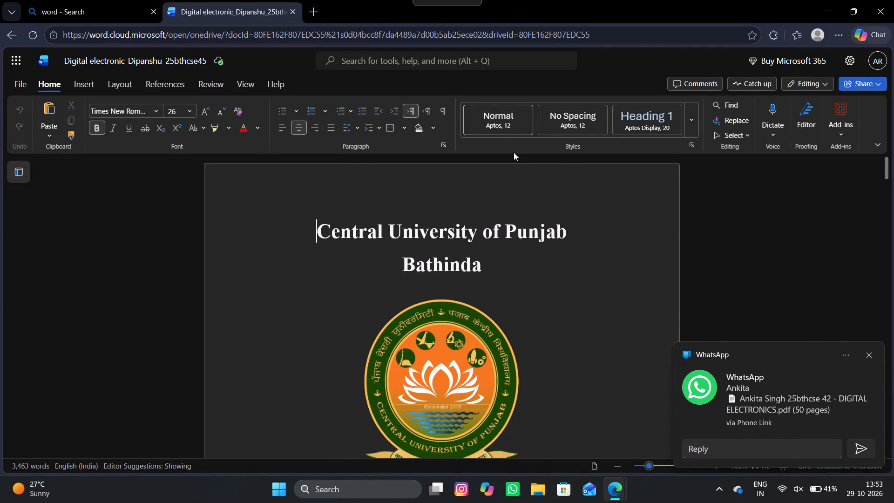
Look through the lab report from the cover page to the BCD code converter truth table and K-maps, and return to the cover.
scroll(514, 152, down, 8)
click(538, 239)
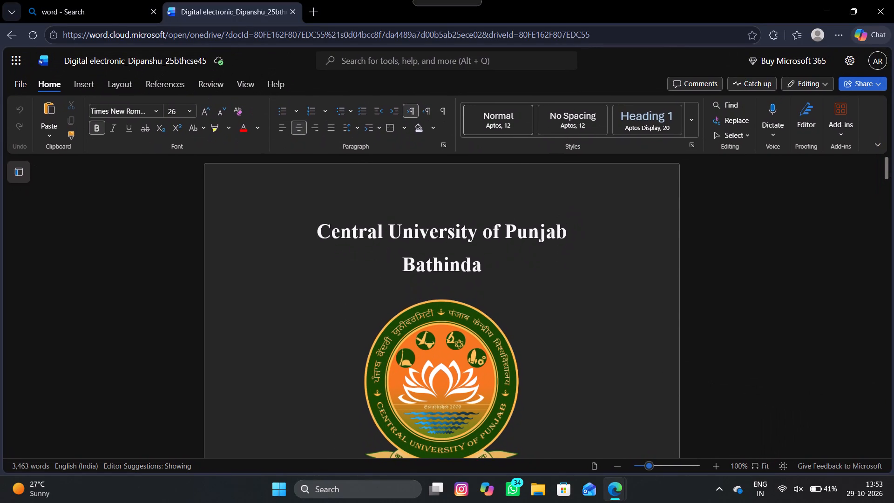
scroll(538, 239, down, 16)
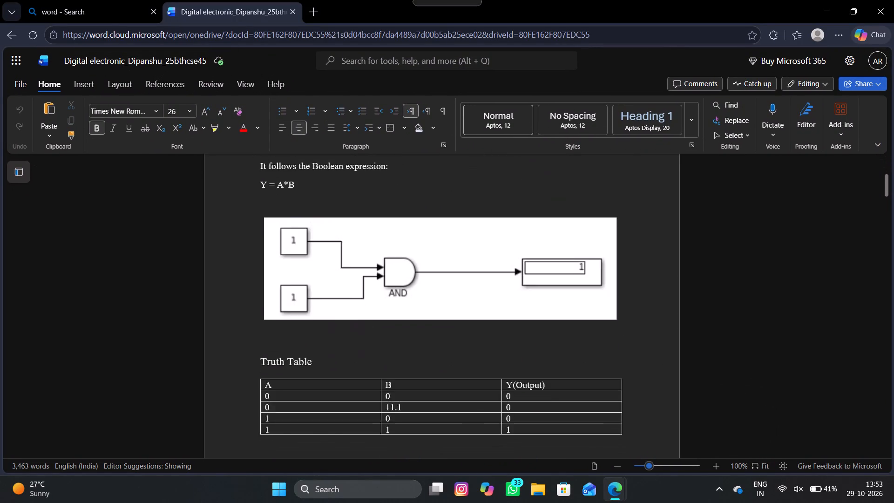
scroll(538, 239, down, 15)
scroll(538, 239, down, 20)
scroll(538, 239, down, 18)
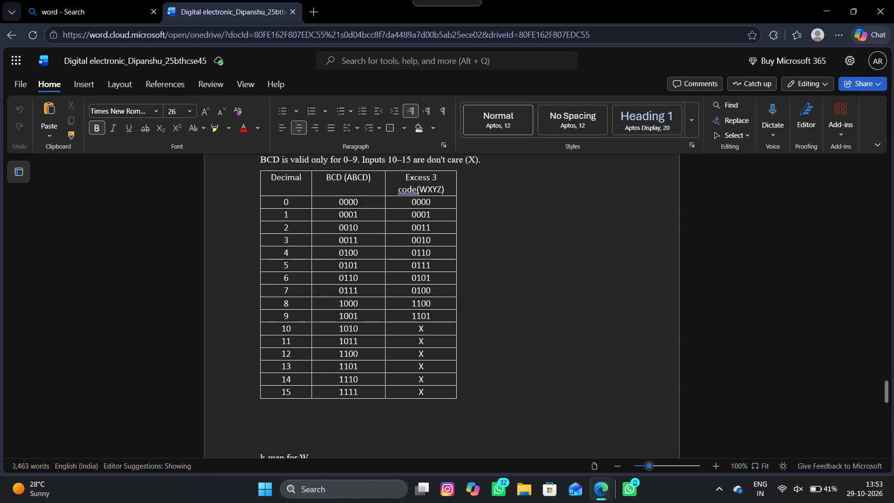
scroll(538, 239, up, 3)
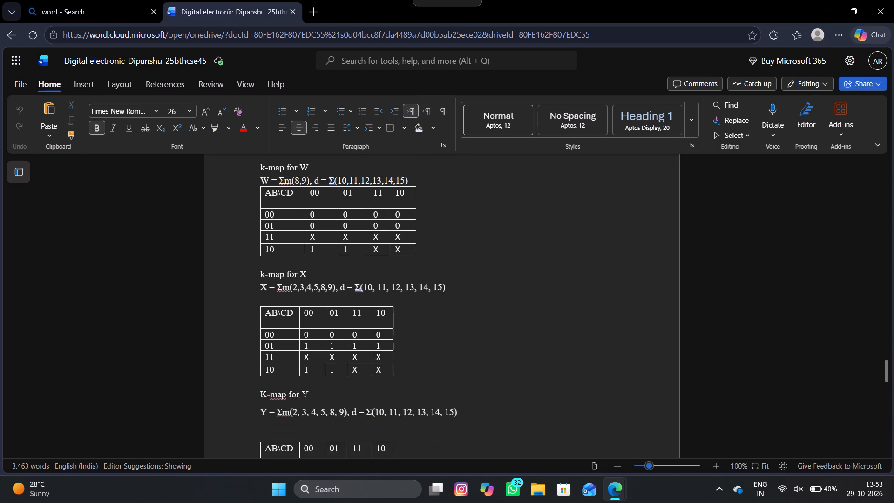
scroll(538, 239, up, 20)
scroll(538, 239, up, 17)
scroll(538, 239, up, 19)
scroll(538, 239, up, 17)
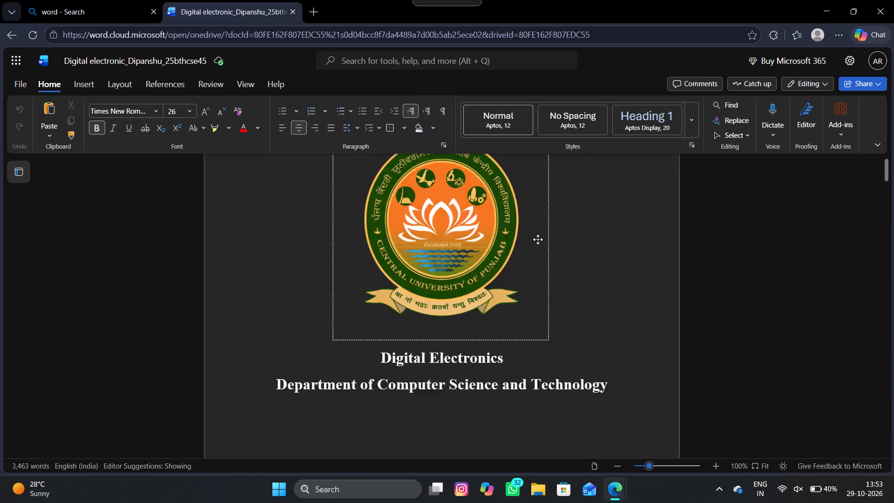
Add a row at the end of the experiment index table, below BCD to gray code converter, and number it "13.".
scroll(538, 239, down, 7)
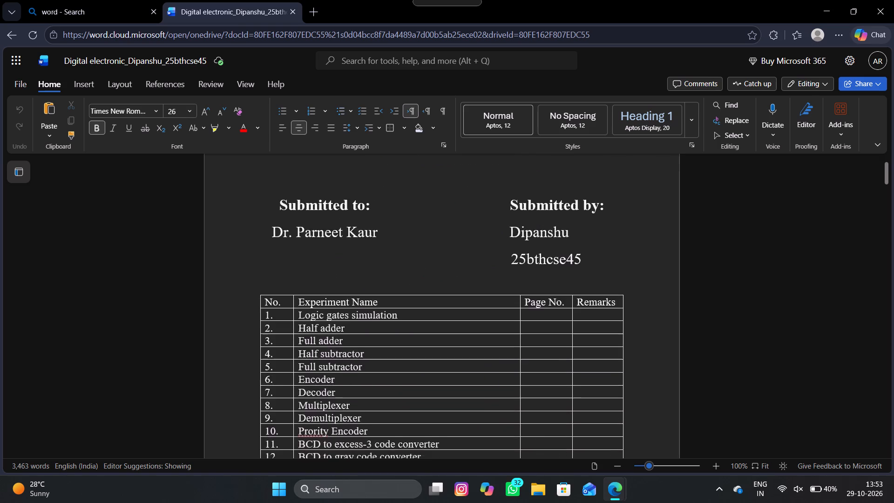
scroll(538, 239, down, 1)
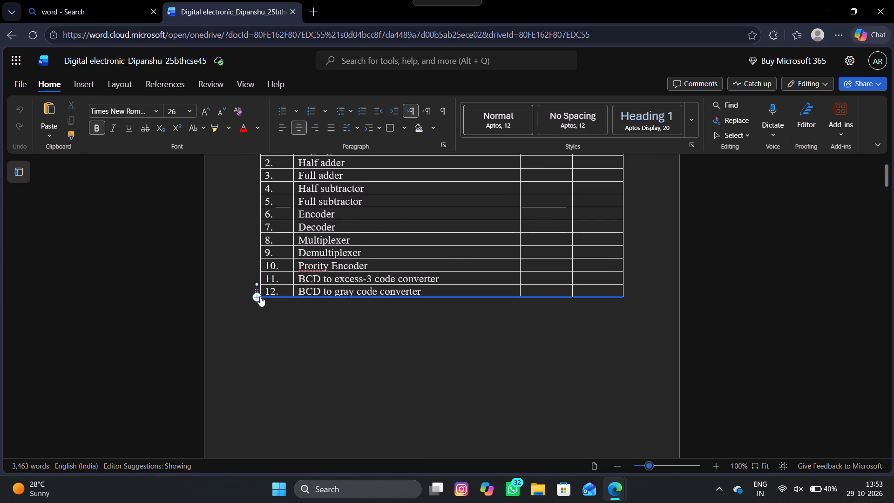
click(257, 296)
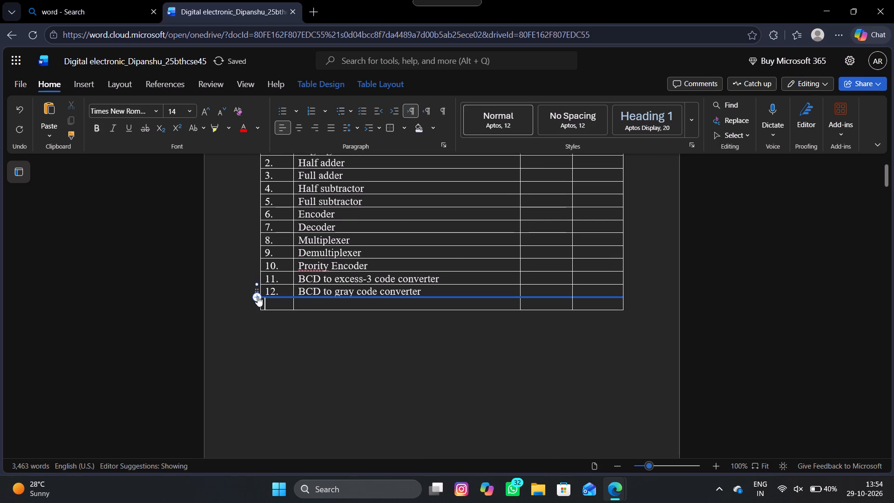
key(1)
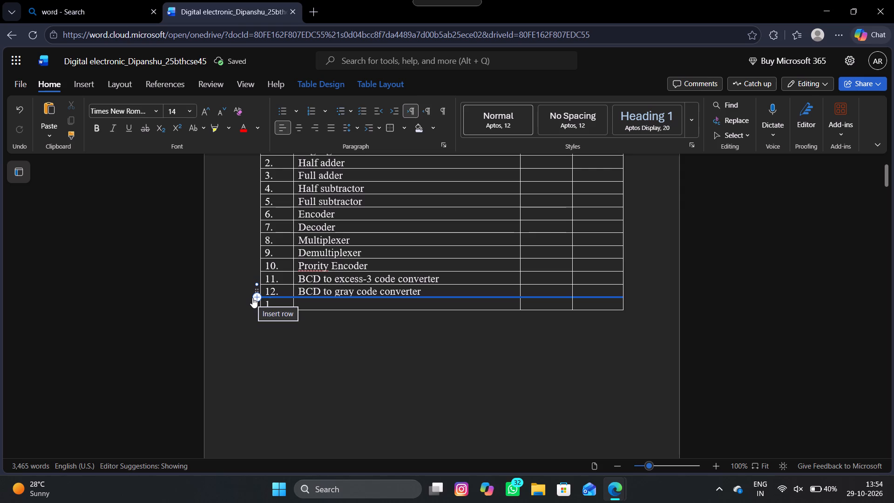
key(3)
key(period)
Enter "Flip-Flops" as the experiment name in row 13 of the index table.
click(318, 304)
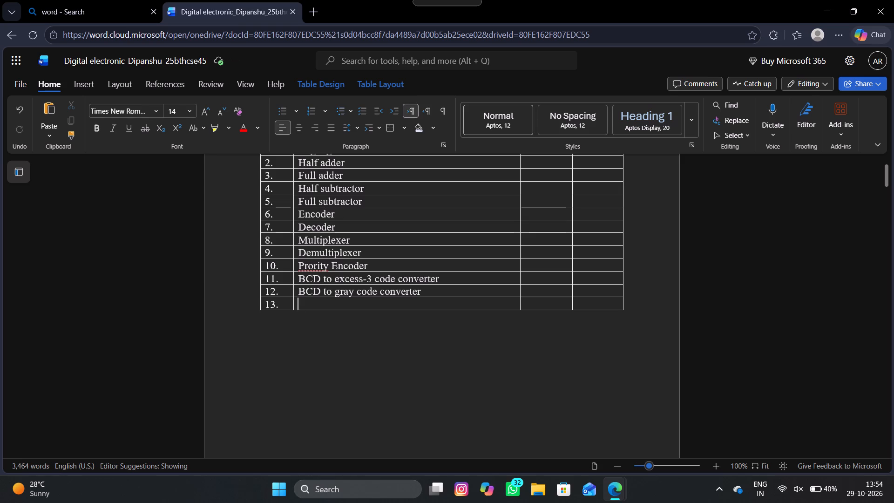
key(f)
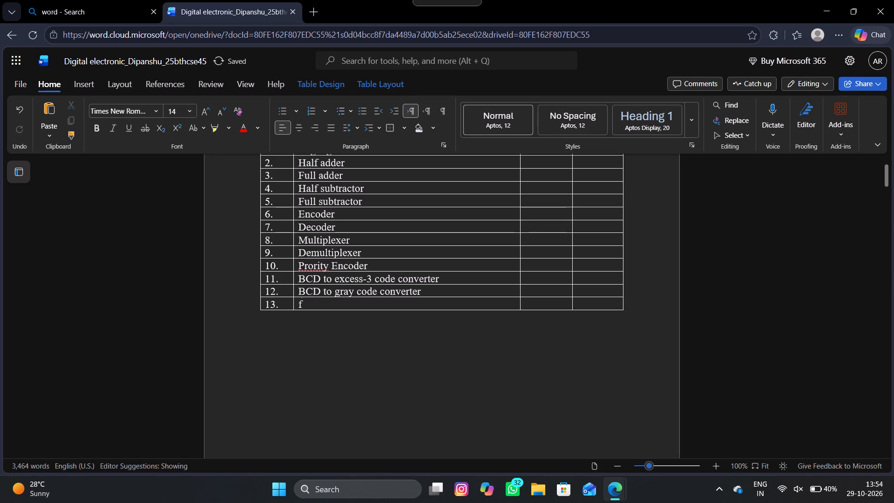
key(BackSpace)
key(shift+f)
text(lip)
key(minus)
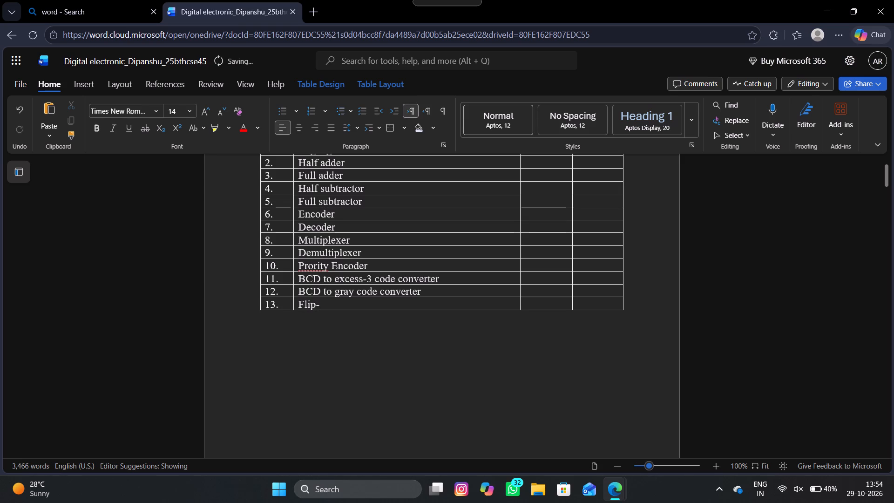
key(shift+f)
text(lop)
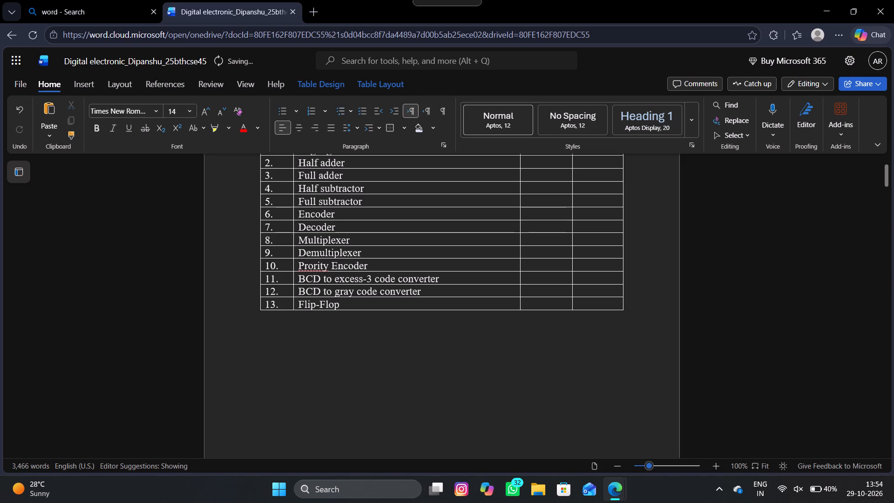
key(s)
Insert a row directly below the index table's header and enter "Certificatevof SIMULINK onramp" in its Experiment Name cell.
scroll(311, 284, up, 2)
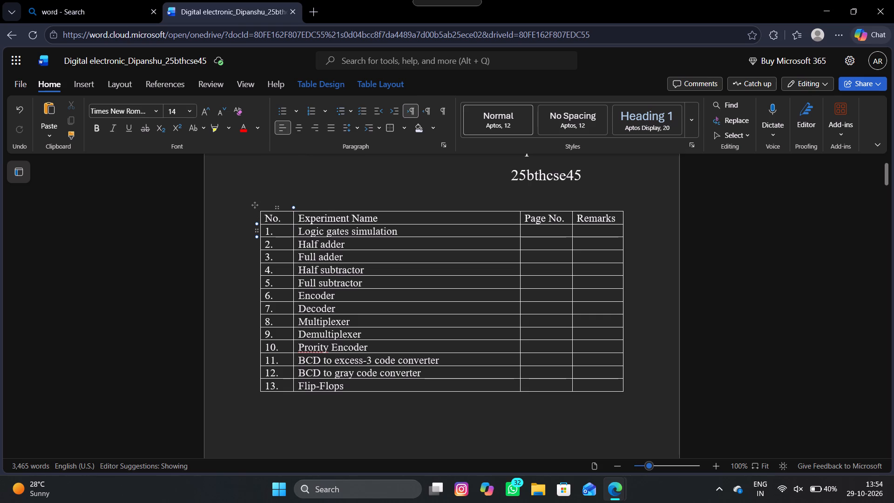
click(257, 223)
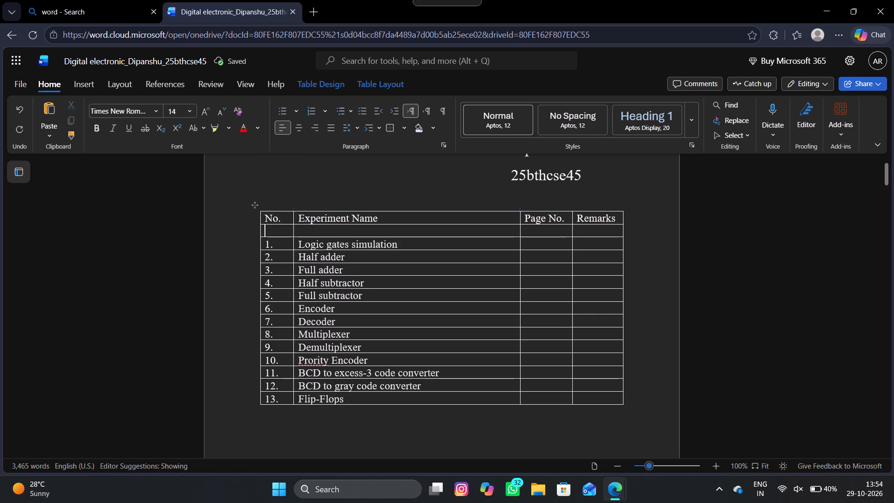
click(331, 226)
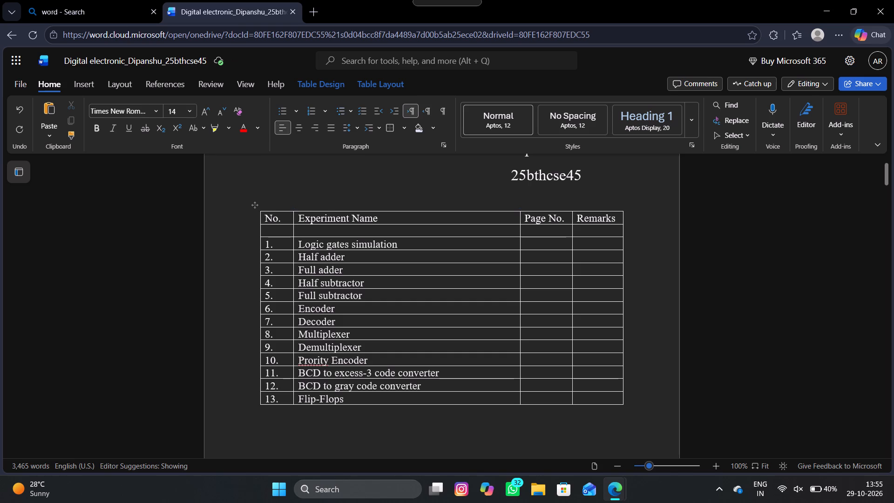
key(shift+c)
text(ert)
text(ifi)
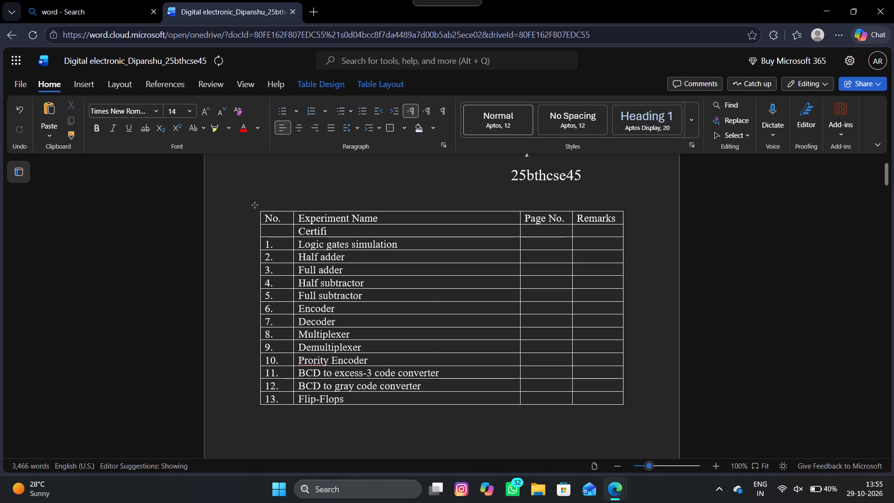
text(cate)
key(v)
text(of)
key(space)
key(shift+s)
text(IM)
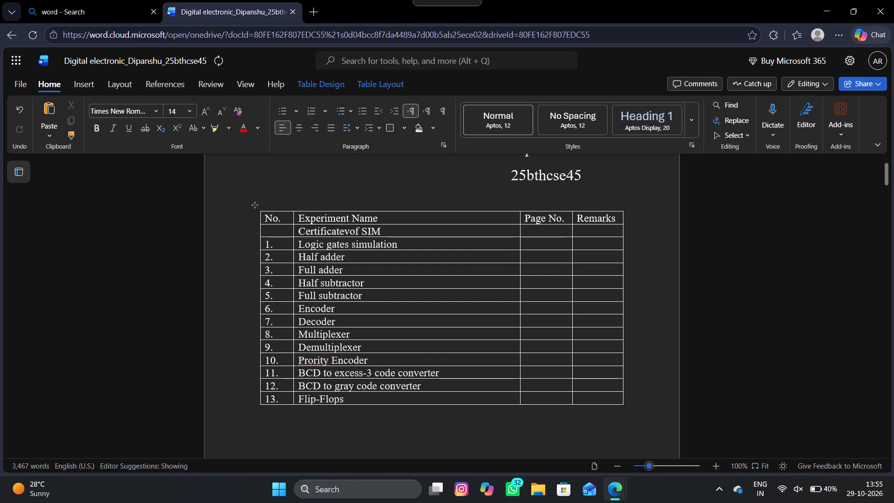
text(UL)
text(INK)
key(space)
text(onr)
text(amp)
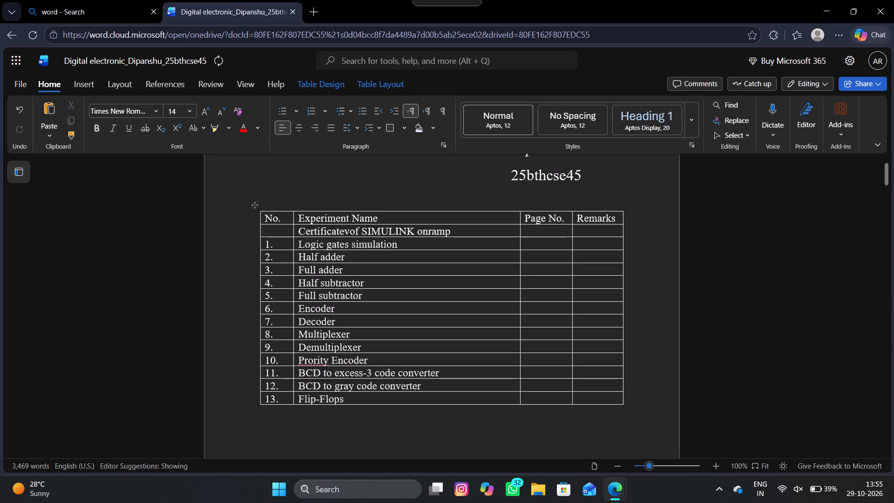
Add a row at the end of the experiment index table, below Flip-Flops, and number it "14.".
scroll(305, 281, down, 1)
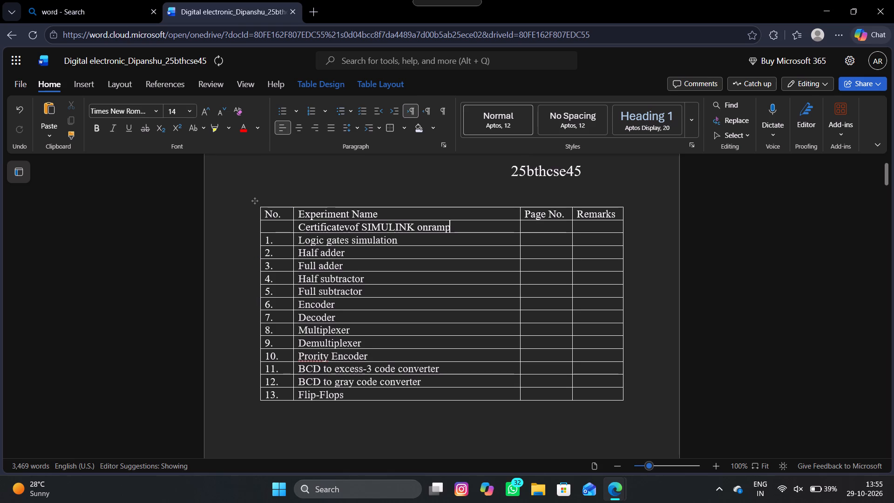
scroll(305, 281, down, 6)
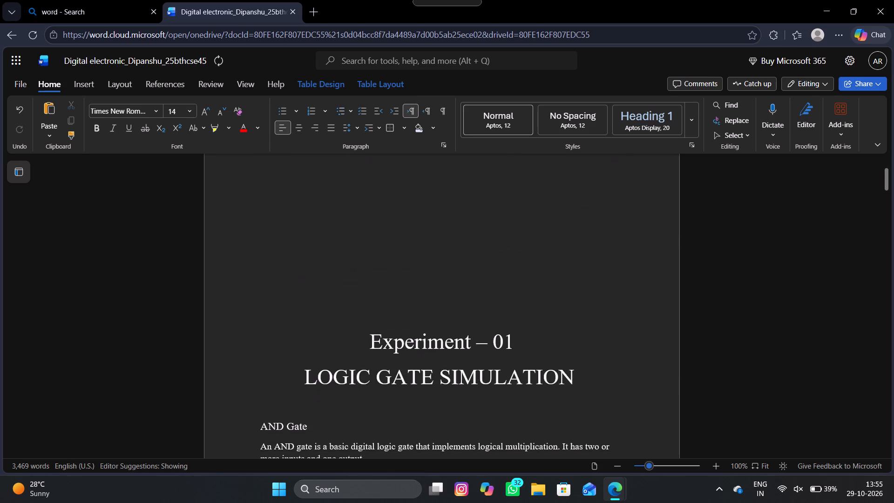
scroll(305, 281, up, 3)
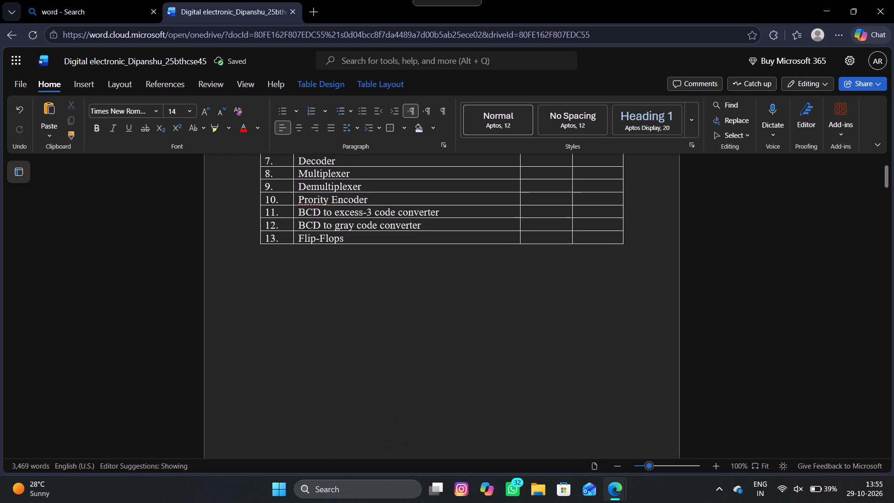
click(258, 247)
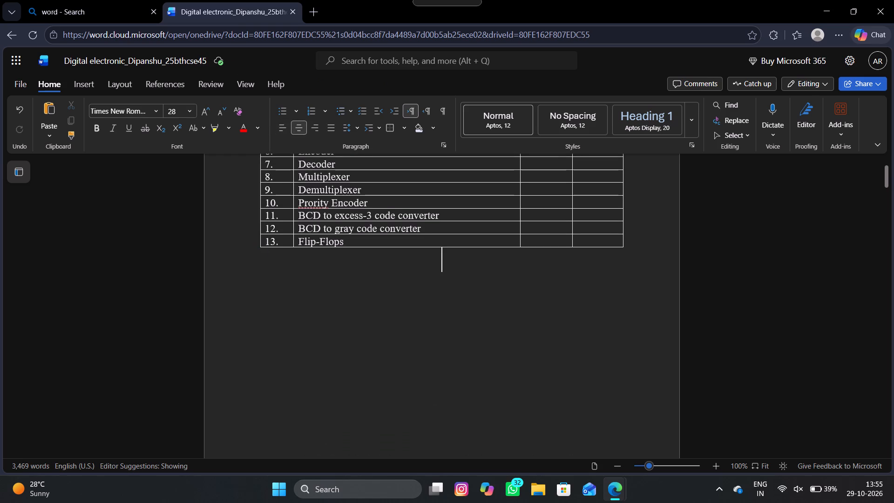
click(257, 245)
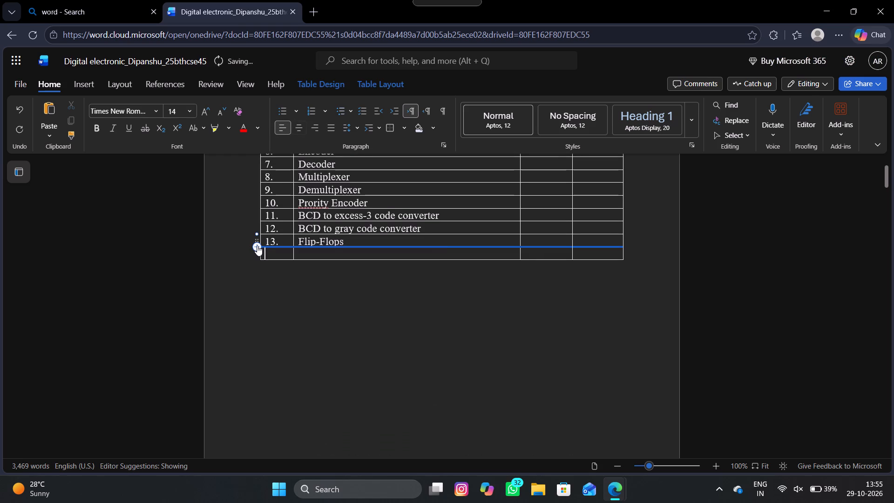
text(14)
key(period)
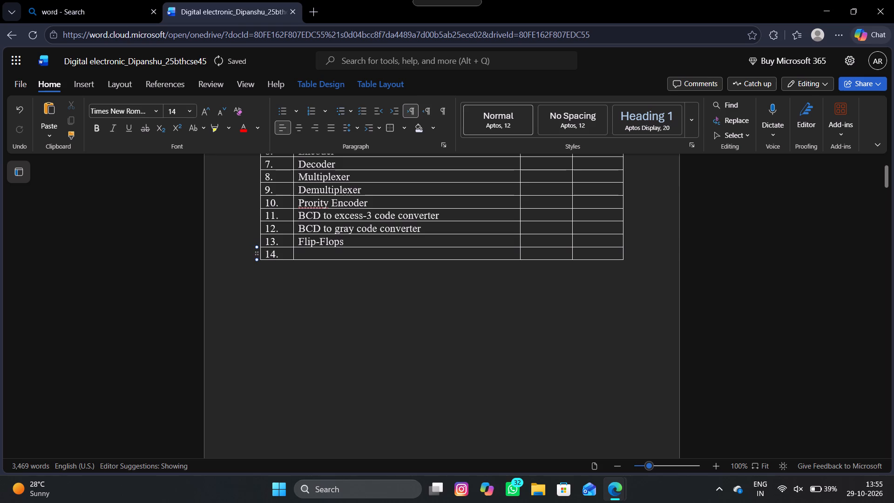
Enter "Shift register and its type" as the experiment name in row 14 of the index table.
key(Right)
key(shift+s)
text(hi)
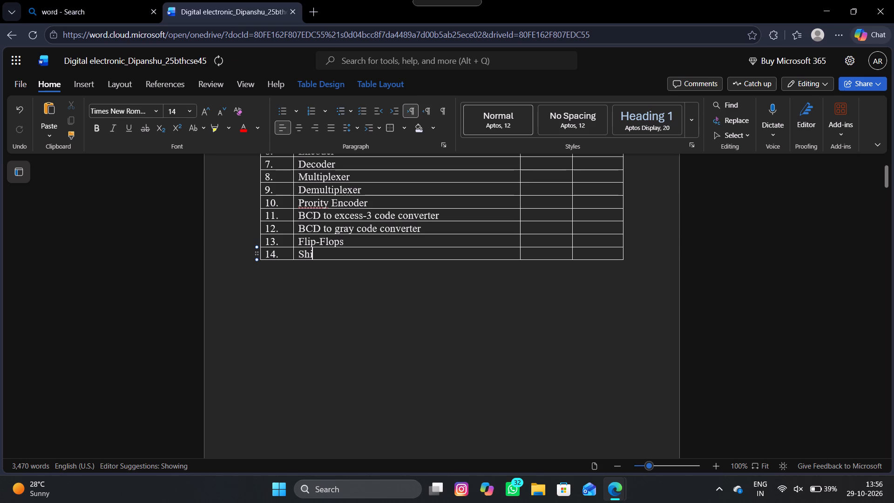
text(ft)
key(space)
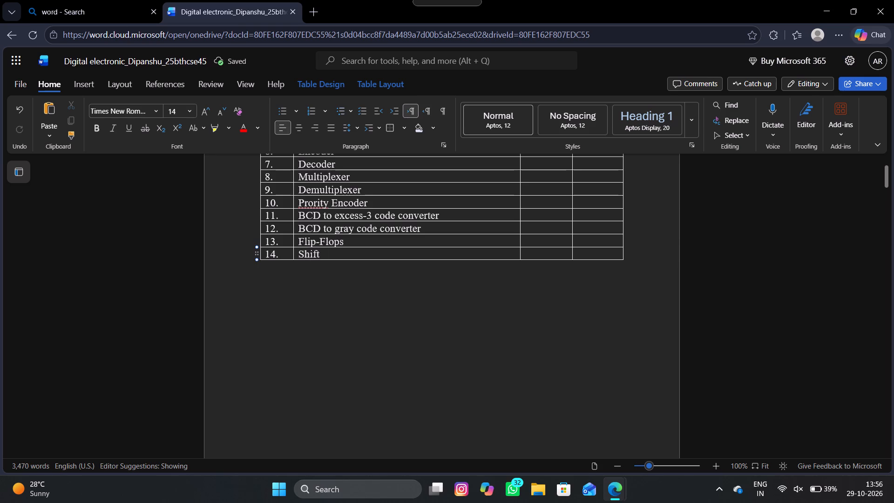
key(r)
text(eg)
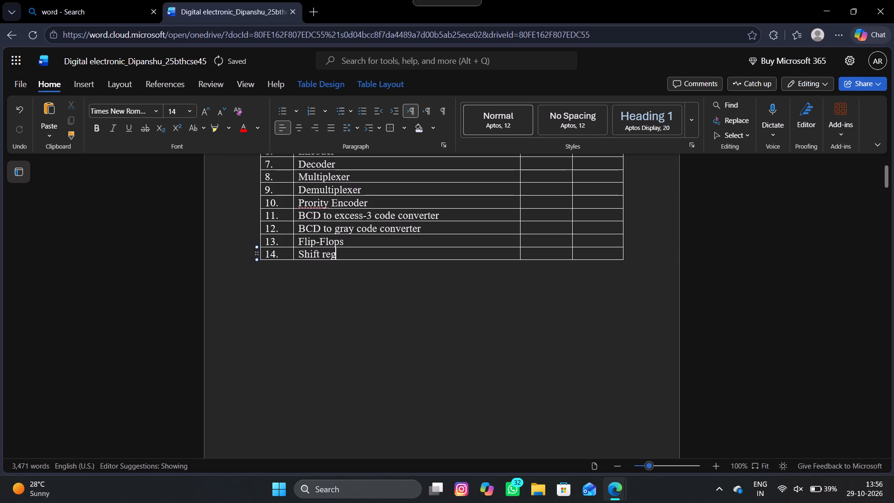
text(ist)
text(er an)
key(space)
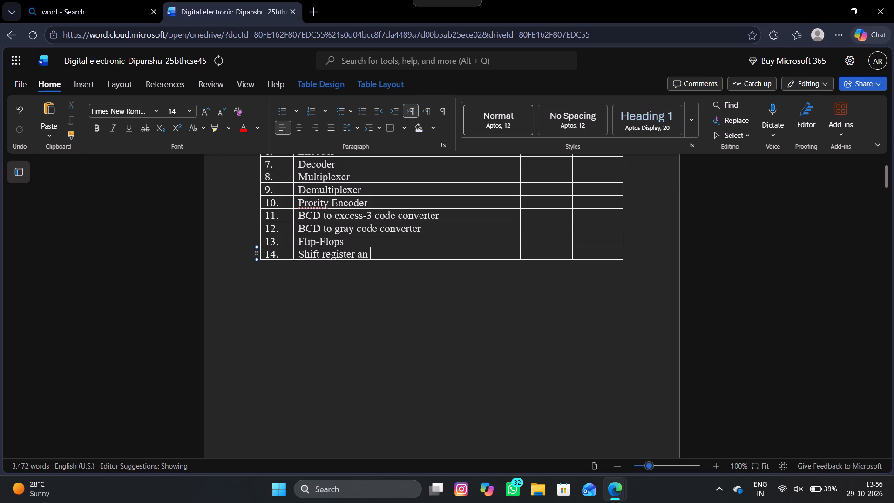
key(BackSpace)
text(d)
key(space)
text(its)
key(space)
text(type)
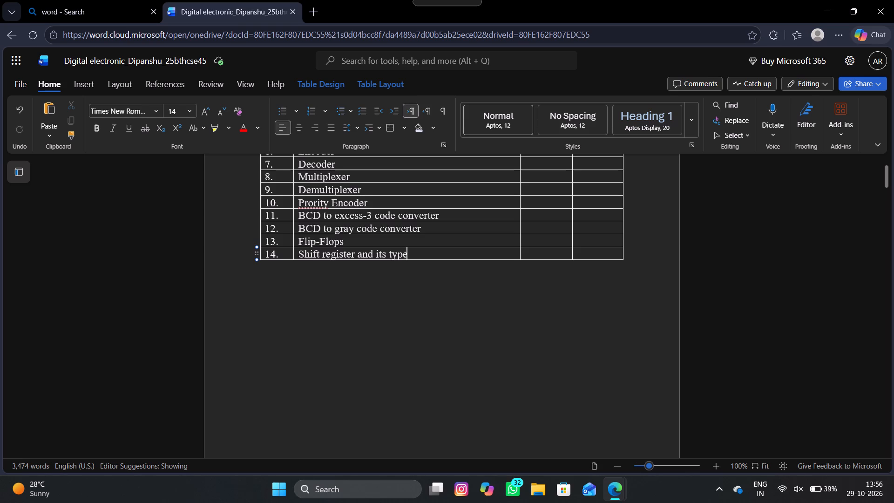
click(288, 300)
Look through the lab report from the index table onward into the Experiment 01 logic gate simulation section.
scroll(288, 294, down, 1)
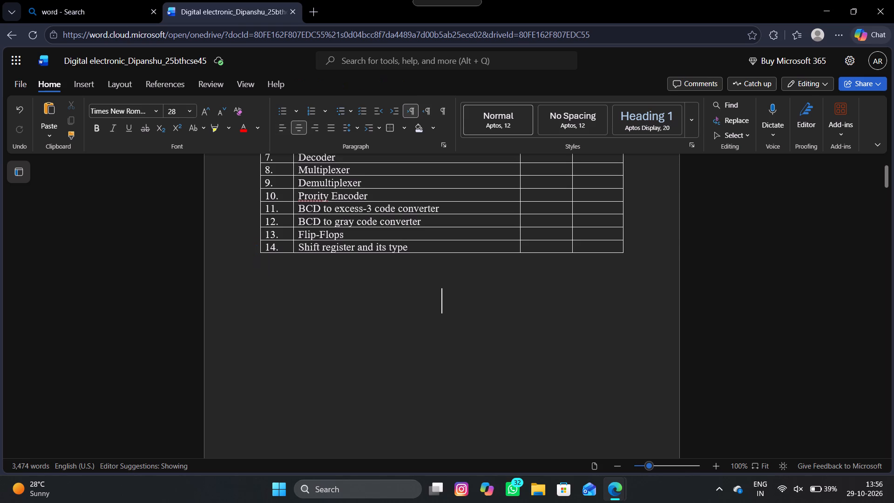
scroll(288, 294, down, 4)
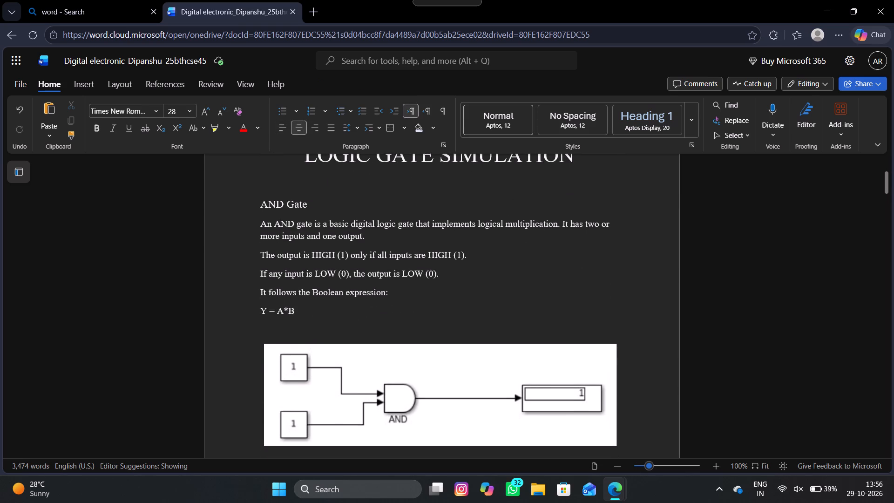
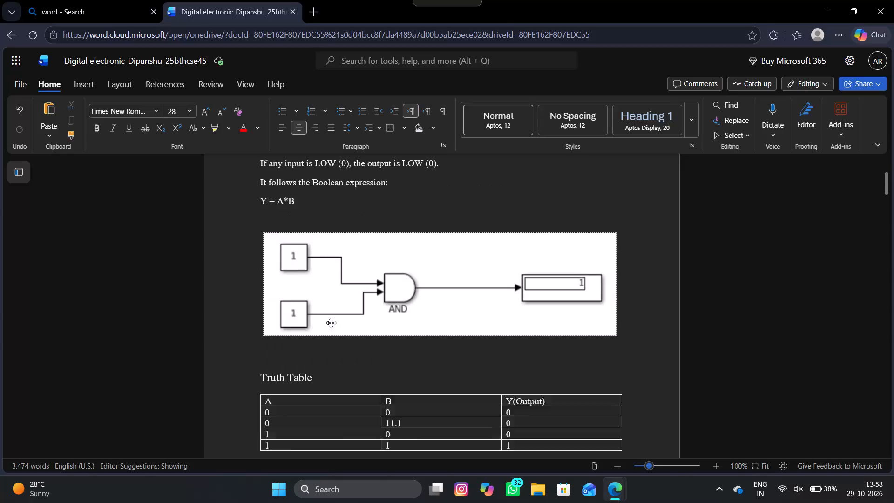
Look through the remaining experiments of the lab report, from the AND gate section to the end of the document.
scroll(331, 323, down, 7)
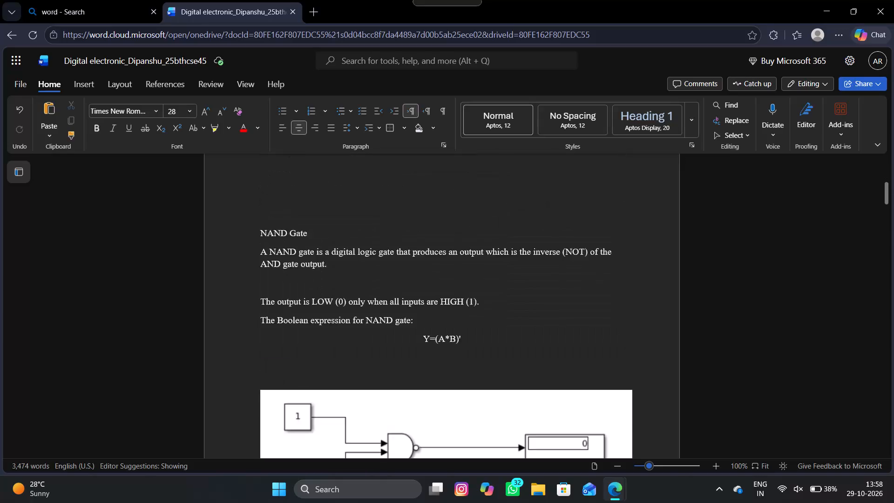
scroll(331, 323, down, 20)
scroll(331, 323, down, 13)
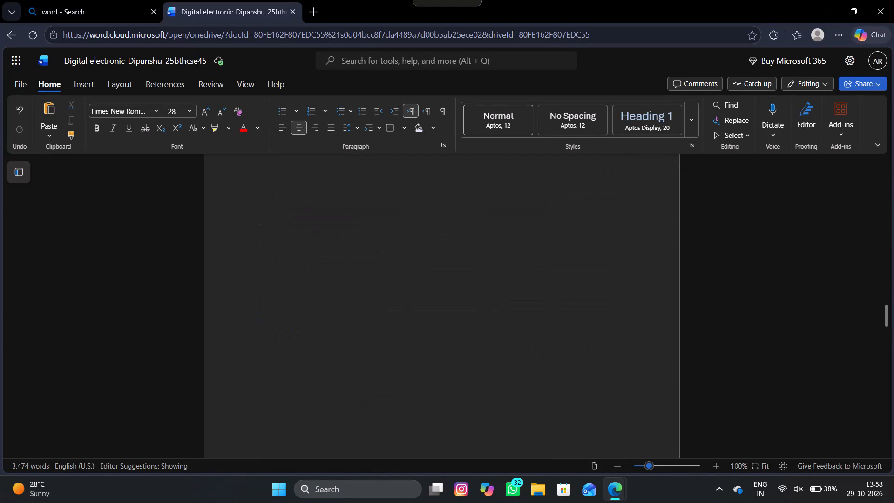
scroll(331, 323, down, 15)
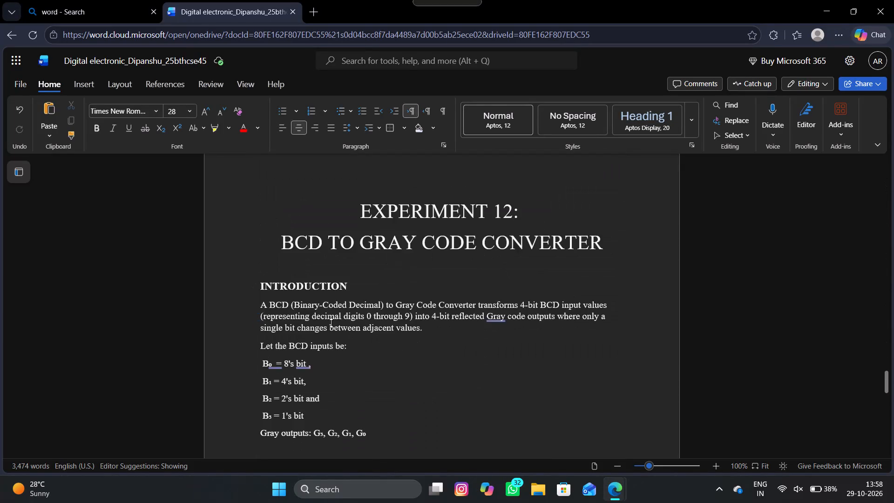
scroll(331, 323, down, 20)
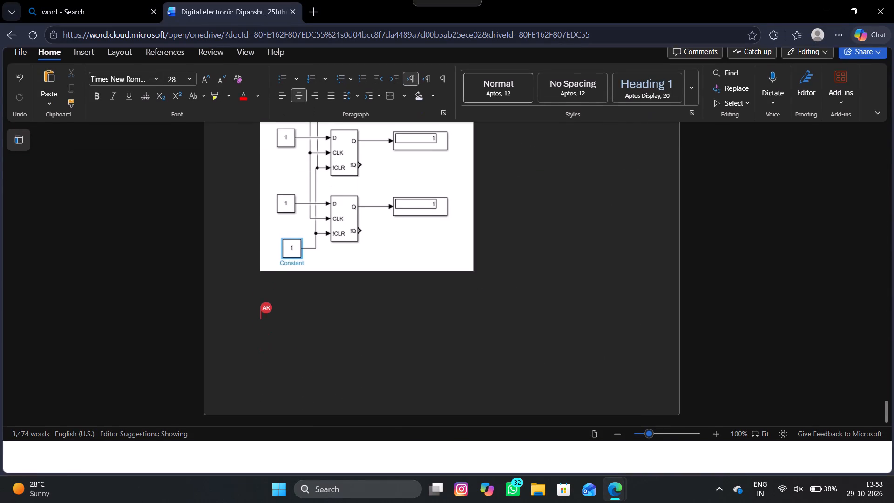
scroll(331, 323, down, 5)
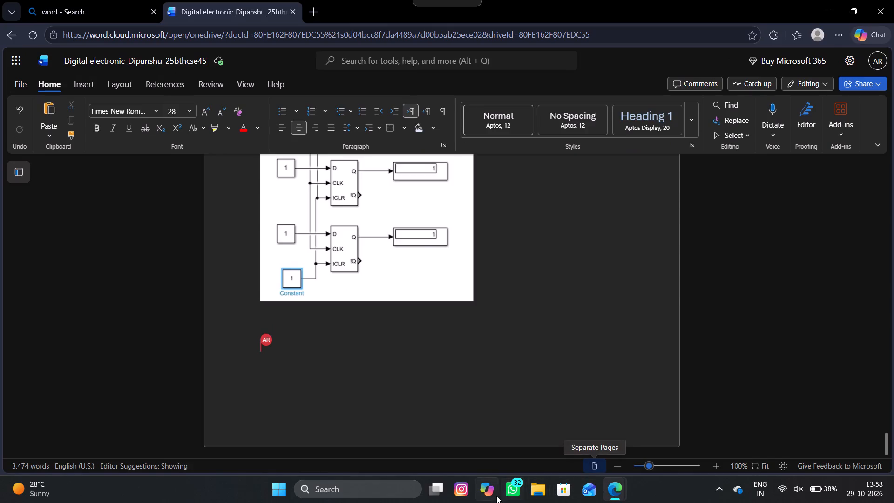
Switch to WhatsApp.
click(508, 491)
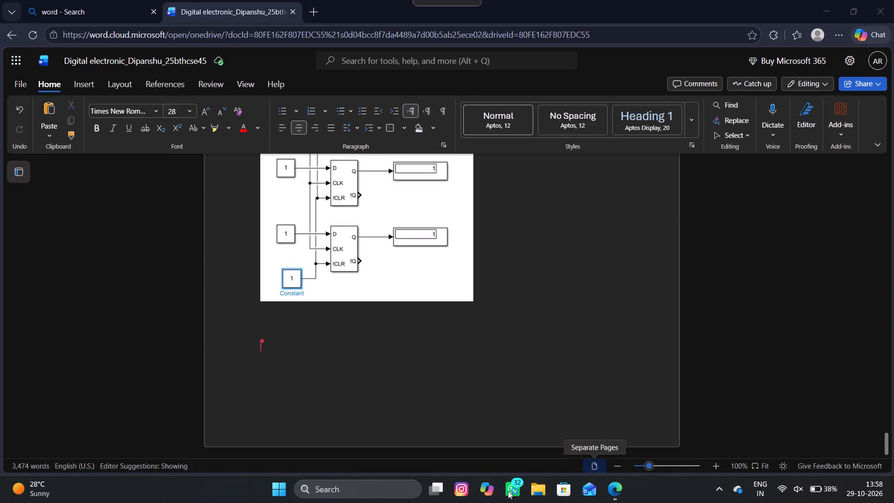
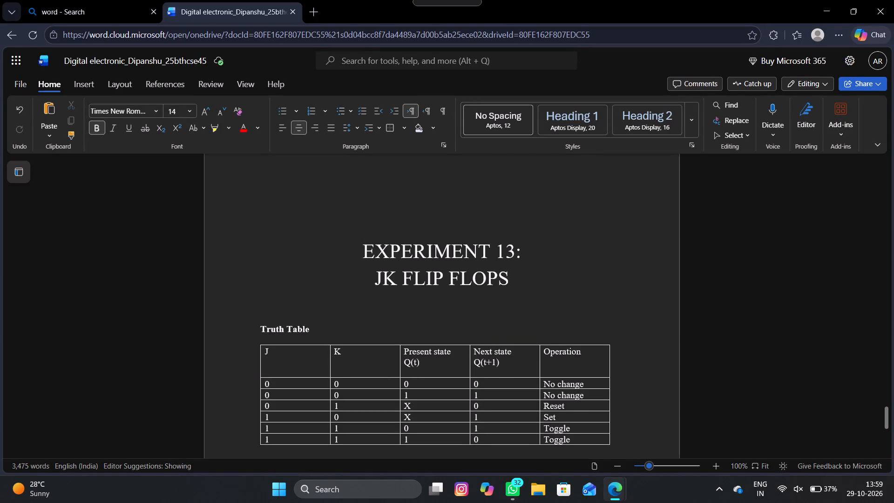
Copy the "EXPERIMENT 13:" heading from the JK flip flops section onto its own line directly above the "SHIFT REGISTERS AND THEIR TYPES" title.
drag(521, 254, 379, 250)
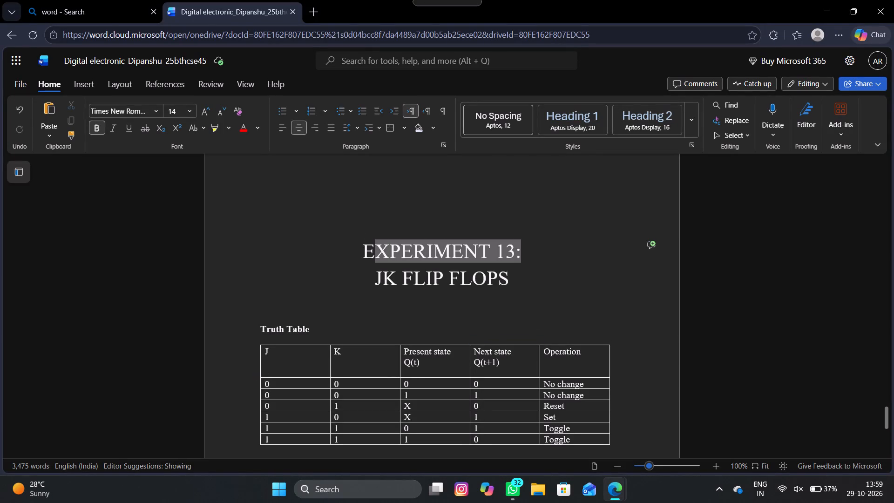
drag(379, 250, 364, 249)
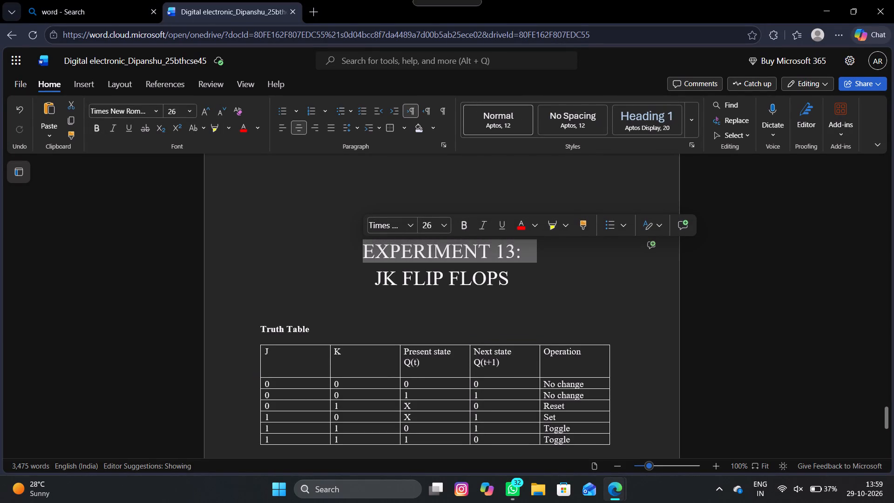
key(ctrl+c)
click(364, 249)
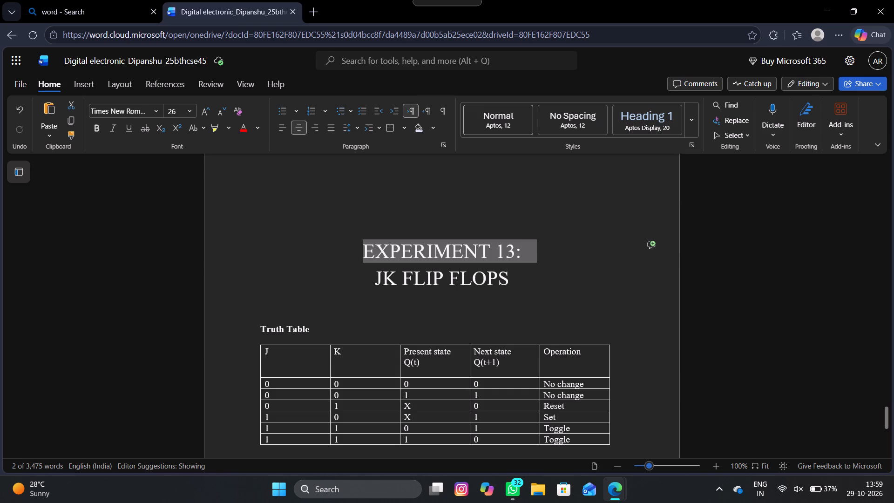
scroll(364, 249, down, 7)
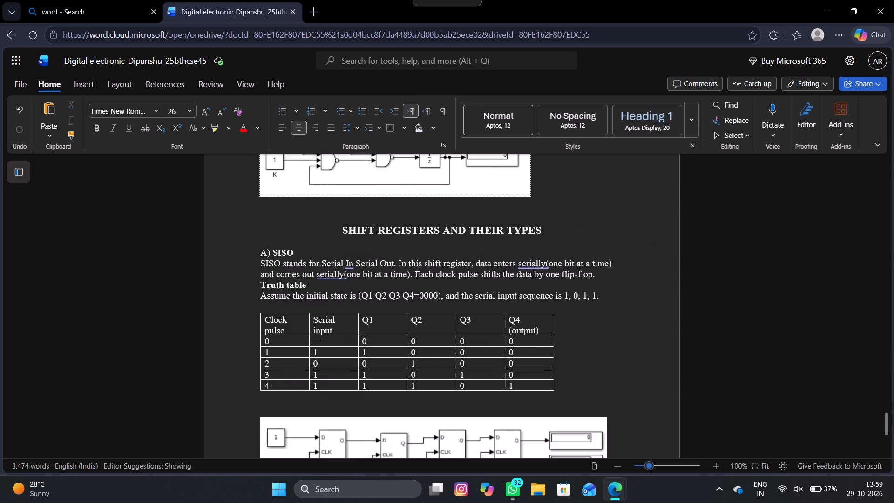
scroll(364, 249, down, 1)
scroll(363, 260, up, 2)
scroll(362, 322, up, 1)
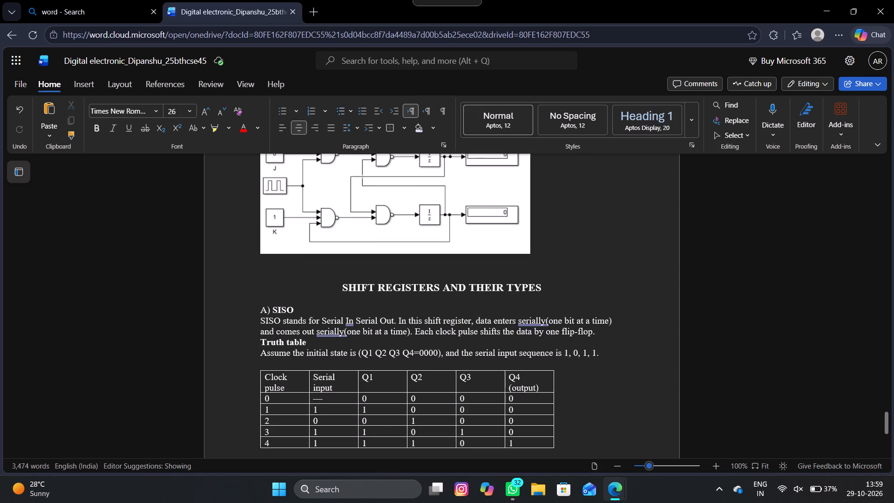
click(341, 285)
key(Return)
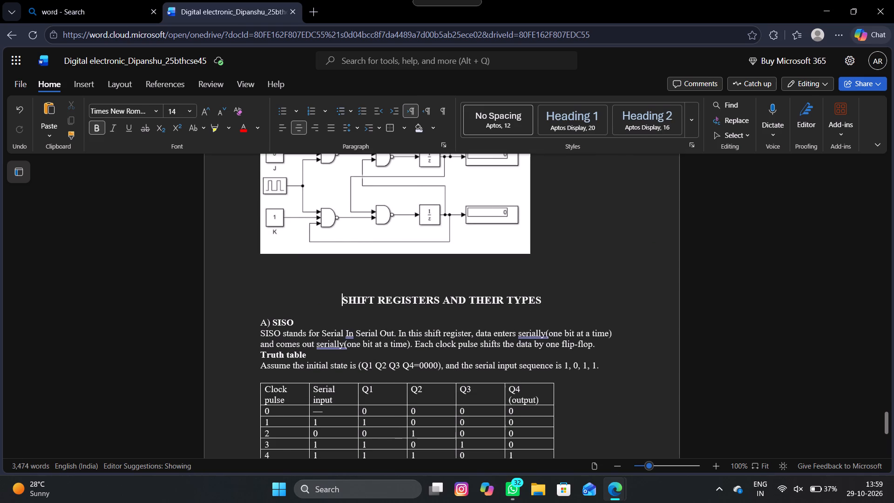
key(Up)
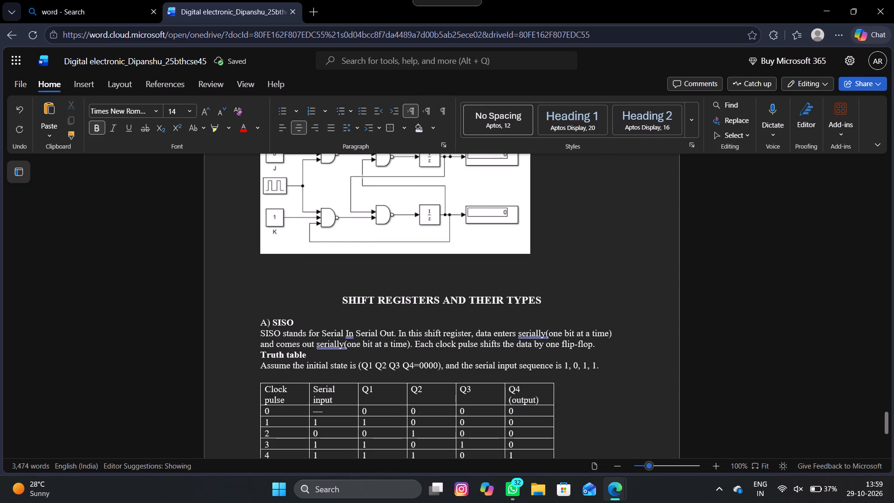
key(ctrl+v)
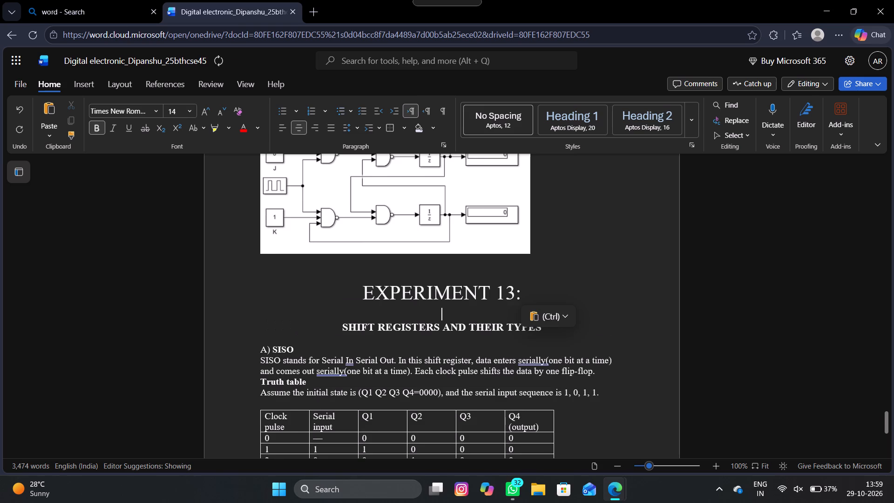
key(BackSpace)
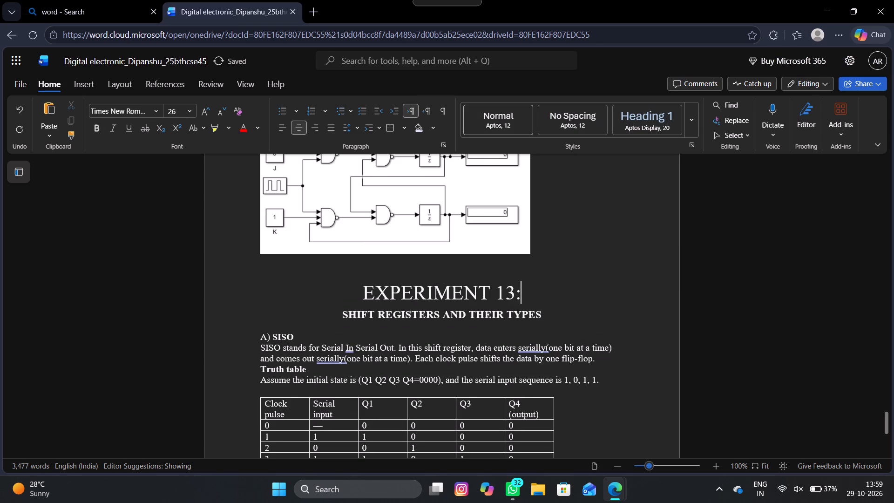
Set the font size of the "SHIFT REGISTERS AND THEIR TYPES" title to 26.
drag(547, 316, 420, 306)
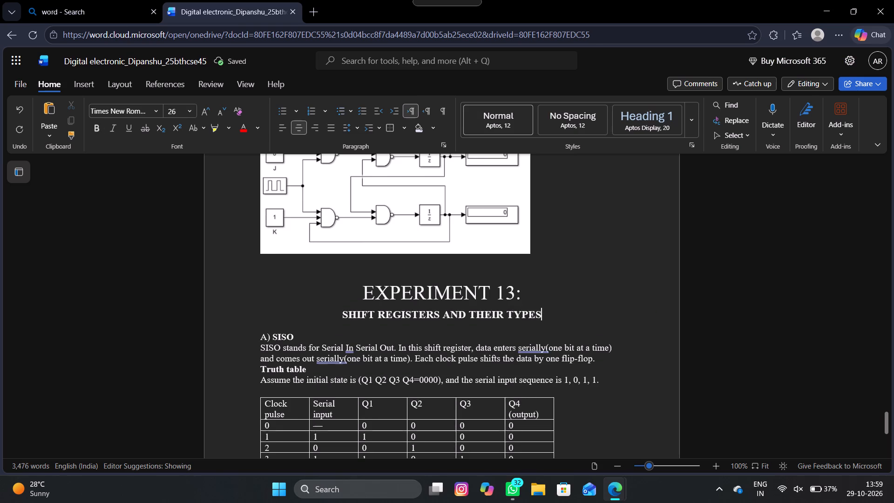
drag(420, 306, 343, 314)
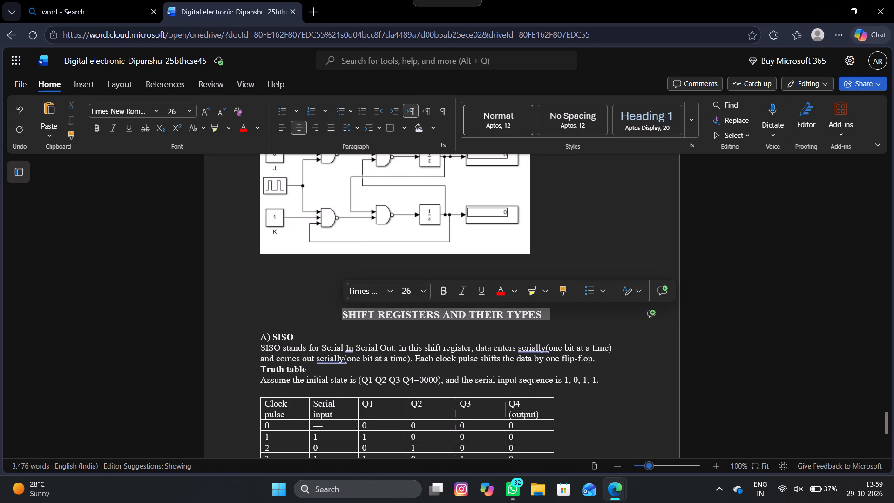
click(425, 289)
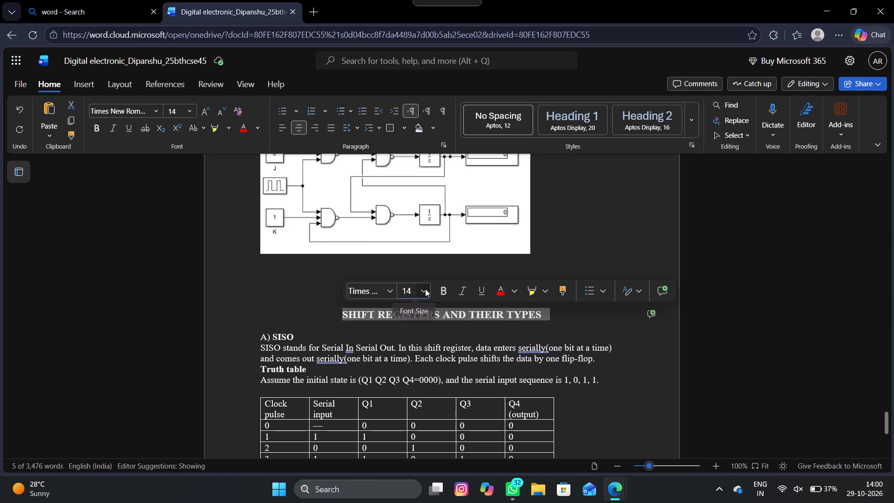
click(443, 385)
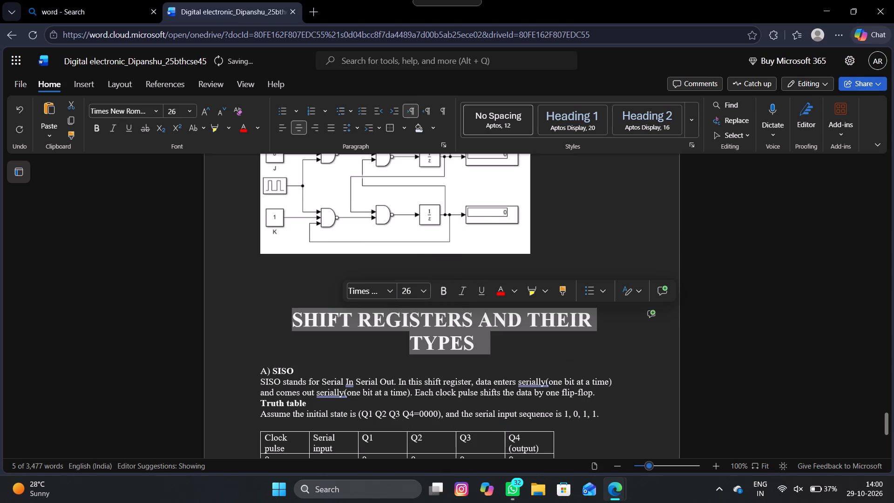
click(517, 337)
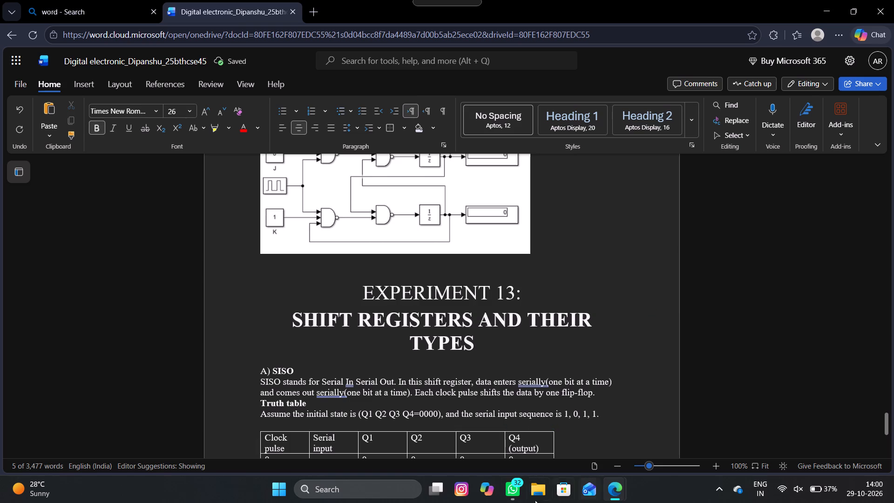
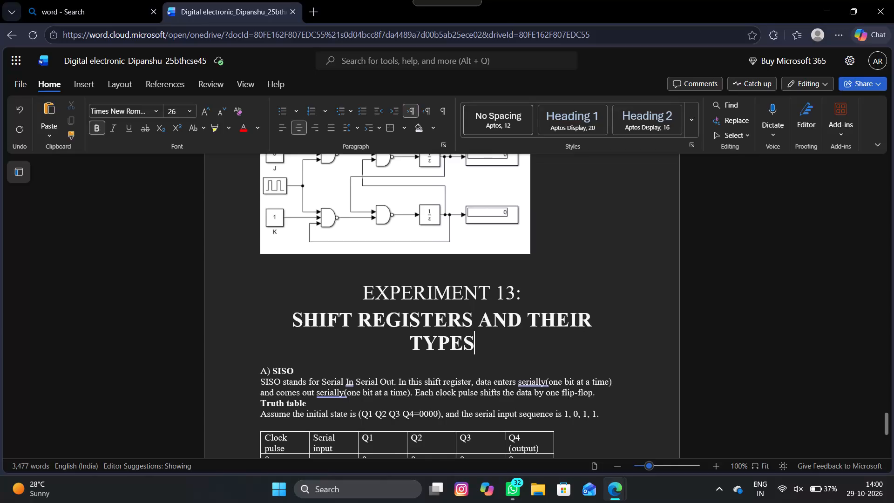
Remove the bold formatting from the "SHIFT REGISTERS AND THEIR TYPES" title.
drag(474, 344, 350, 315)
drag(350, 315, 296, 317)
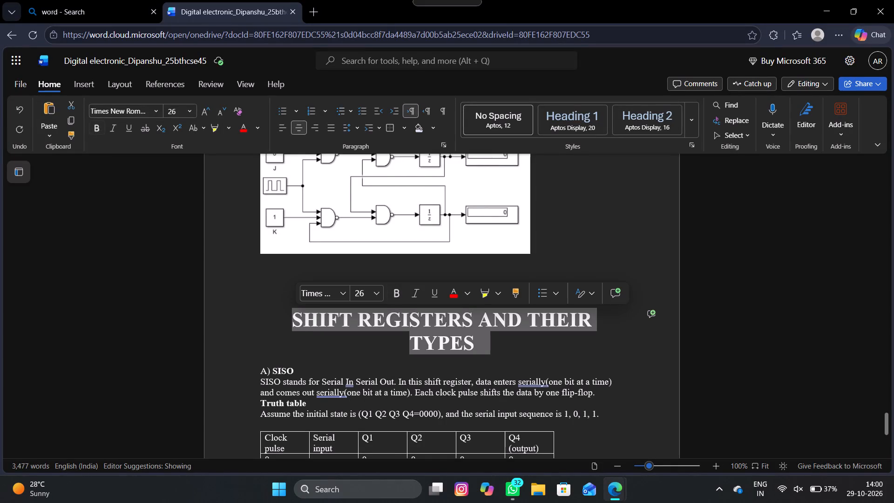
click(396, 293)
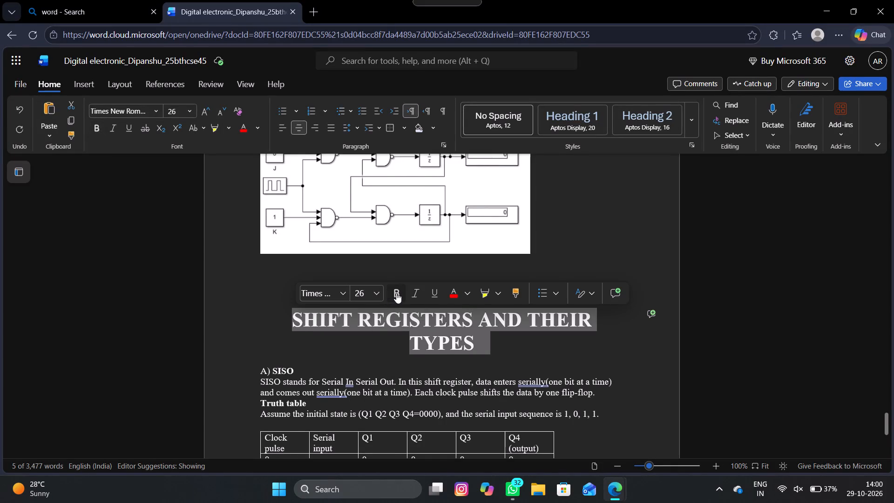
click(475, 347)
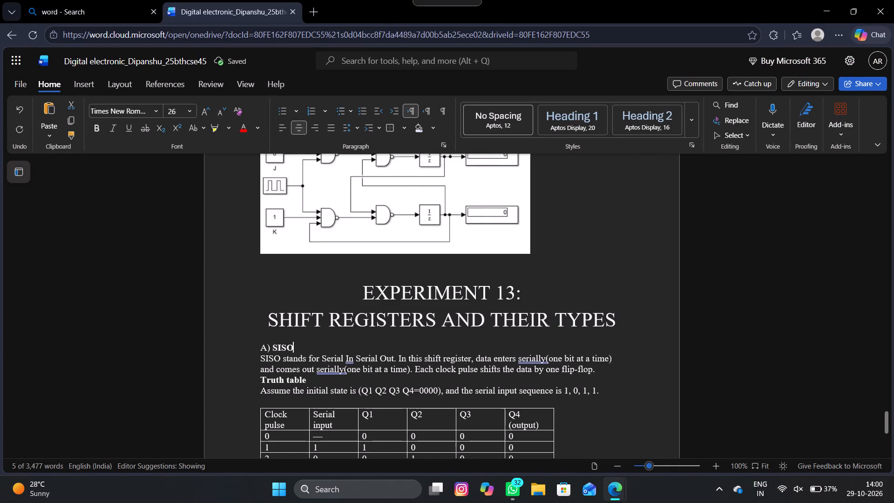
click(262, 339)
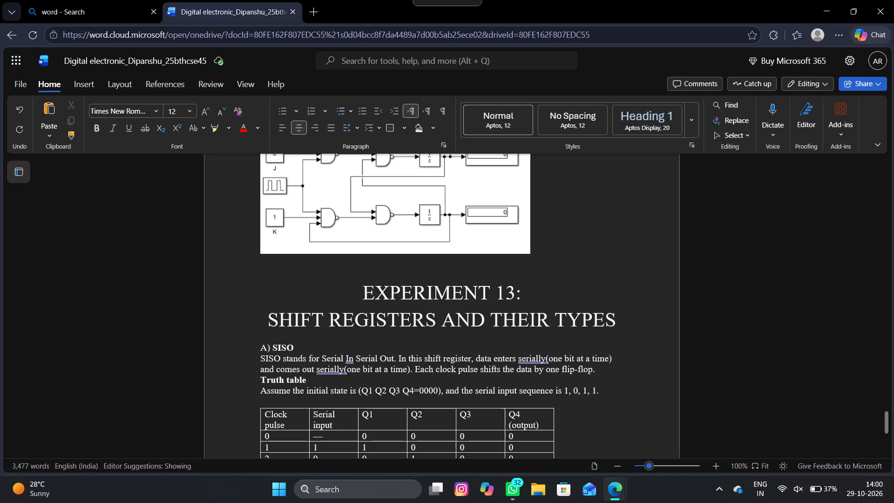
Insert a blank line between the "SHIFT REGISTERS AND THEIR TYPES" title and the "A) SISO" heading.
key(Return)
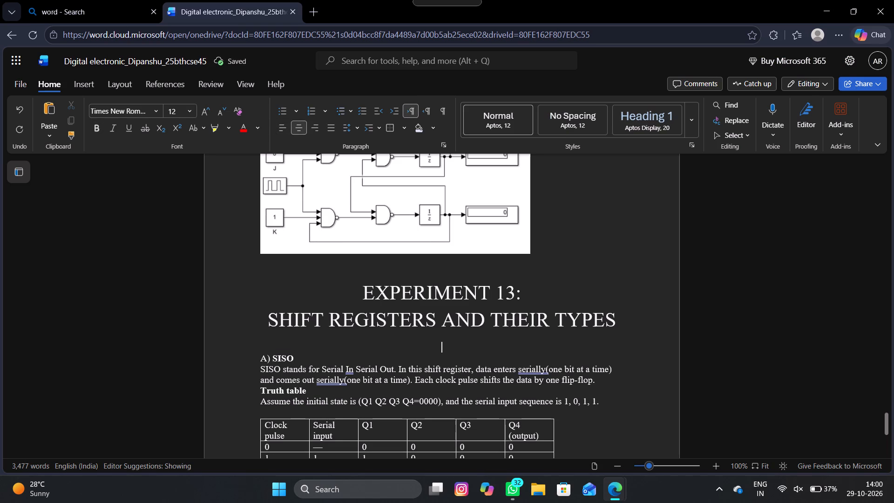
click(501, 397)
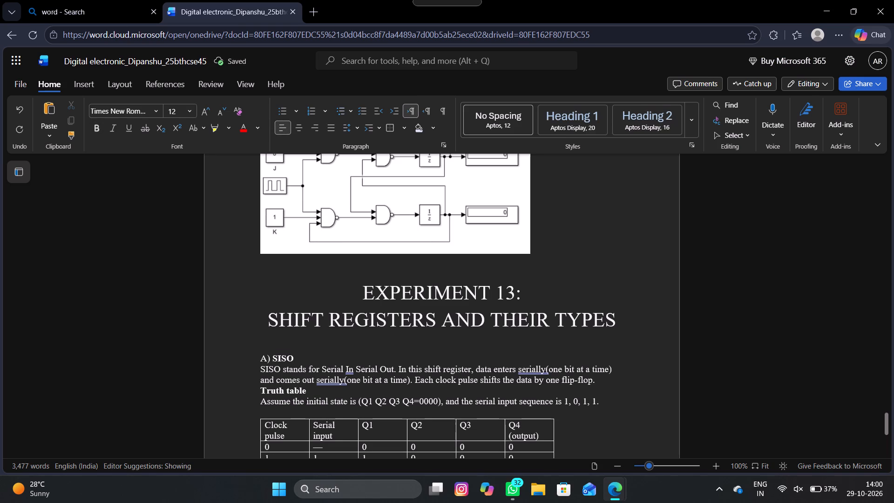
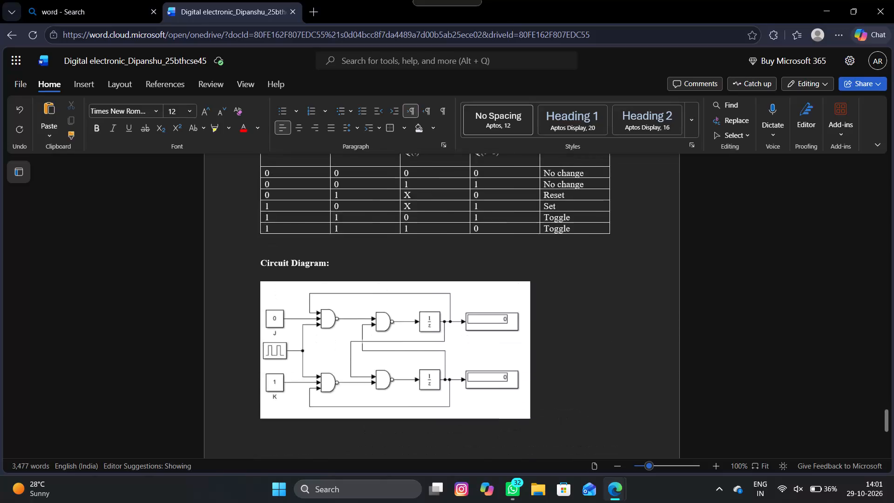
Review the document from the JK flip flops section through the shift register tables and circuit diagrams around the PIPO part.
scroll(501, 397, down, 2)
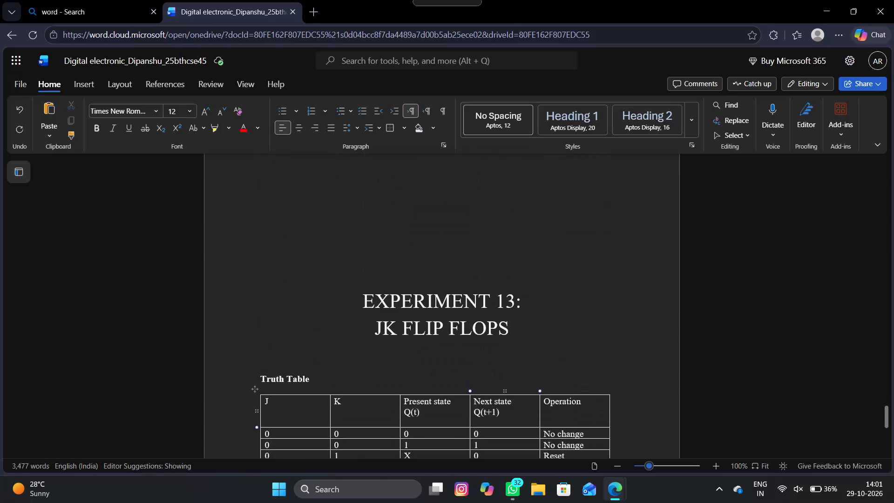
scroll(501, 397, down, 3)
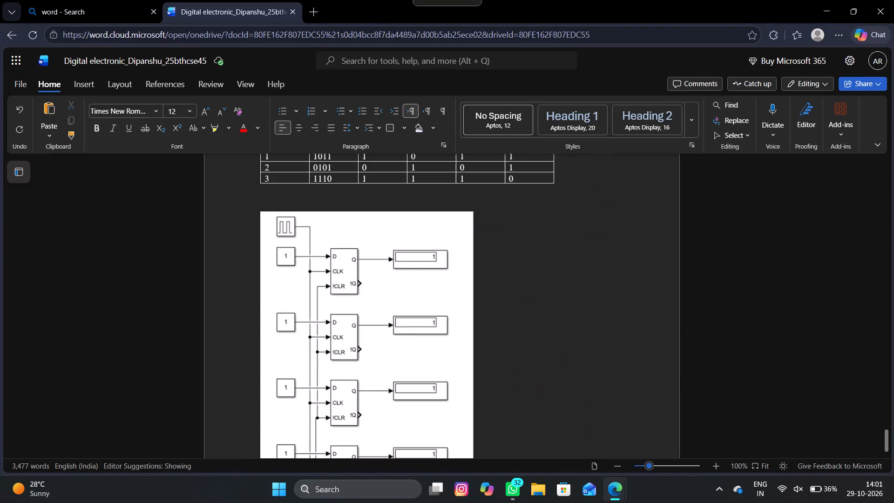
scroll(501, 397, up, 6)
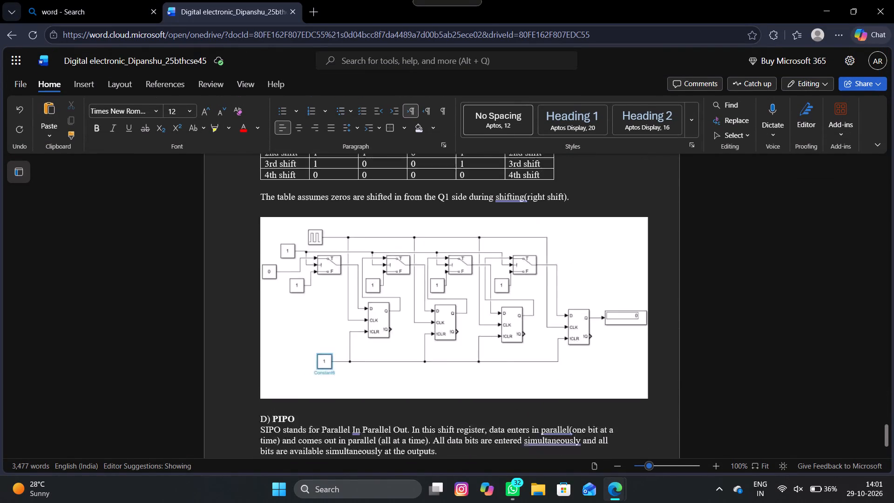
scroll(501, 397, up, 1)
scroll(501, 397, down, 1)
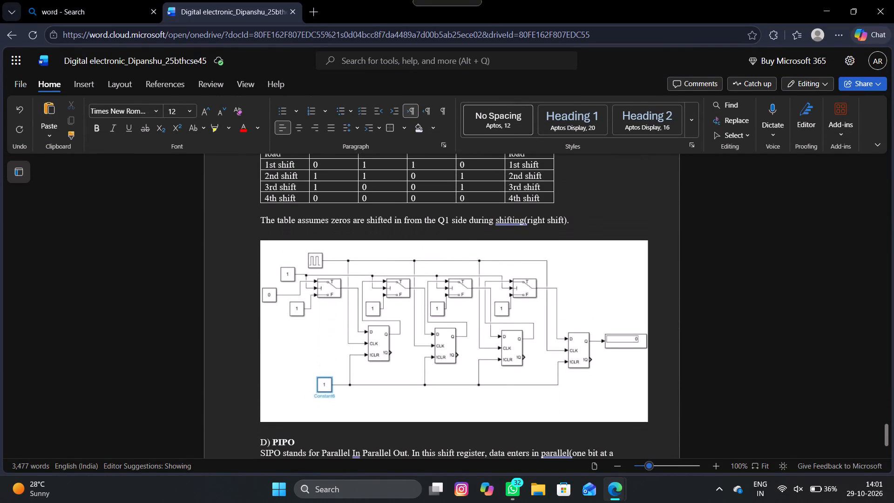
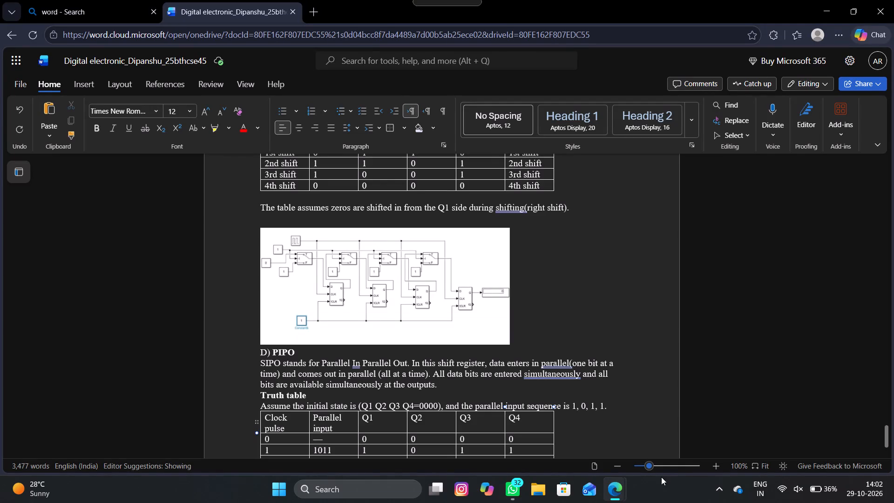
Search the web for matlab in a new browser tab.
click(316, 11)
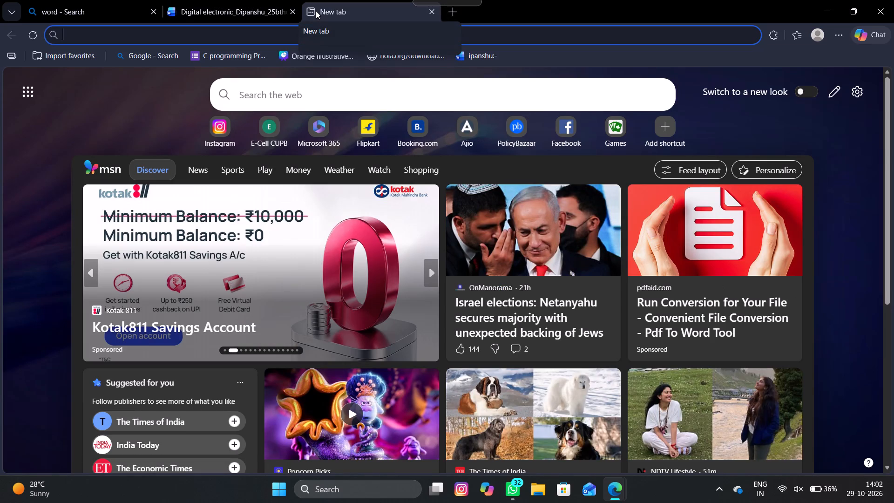
key(m)
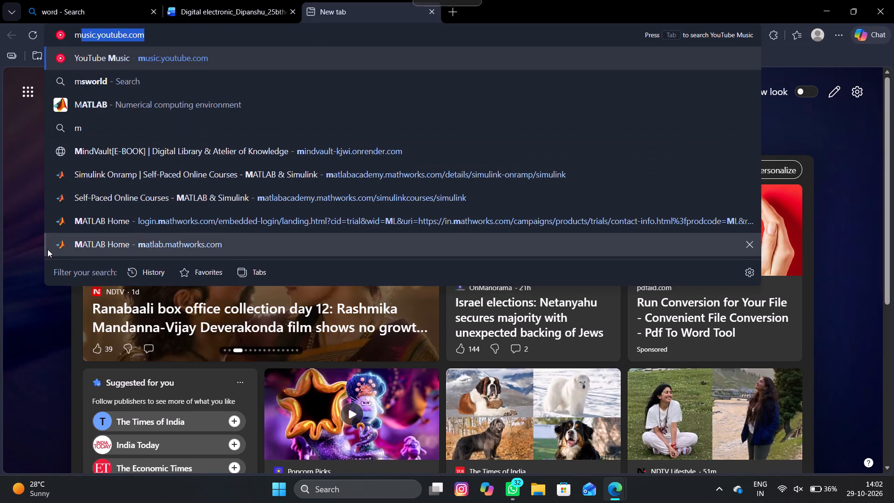
click(13, 280)
click(306, 109)
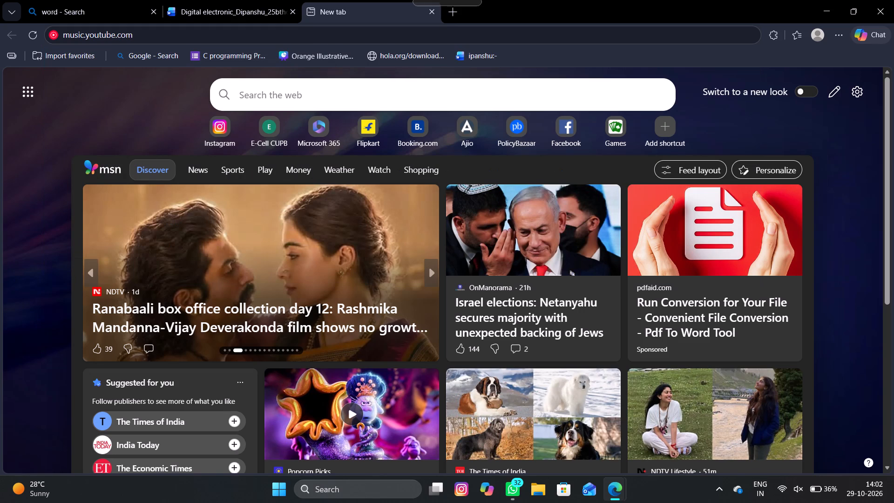
click(308, 99)
text(matlab simuli)
key(BackSpace)
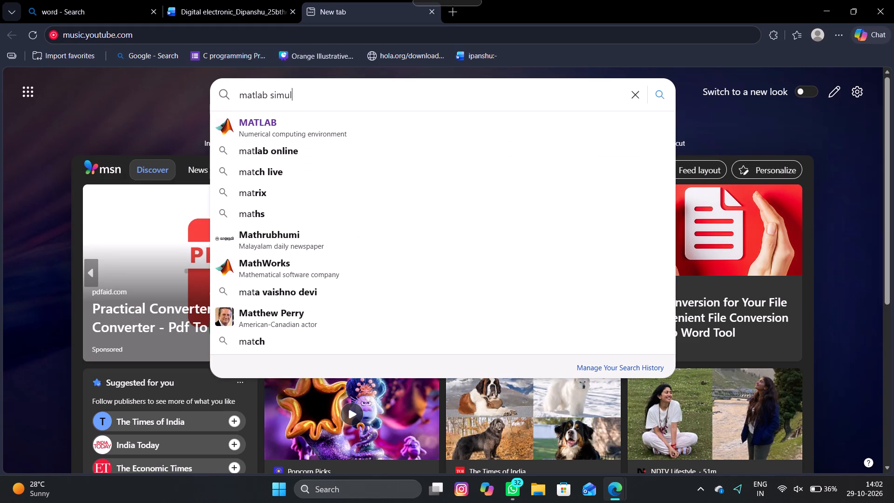
key(BackSpace)
key(BackSpace)
key(BackSpace)
key(BackSpace)
key(BackSpace)
key(Return)
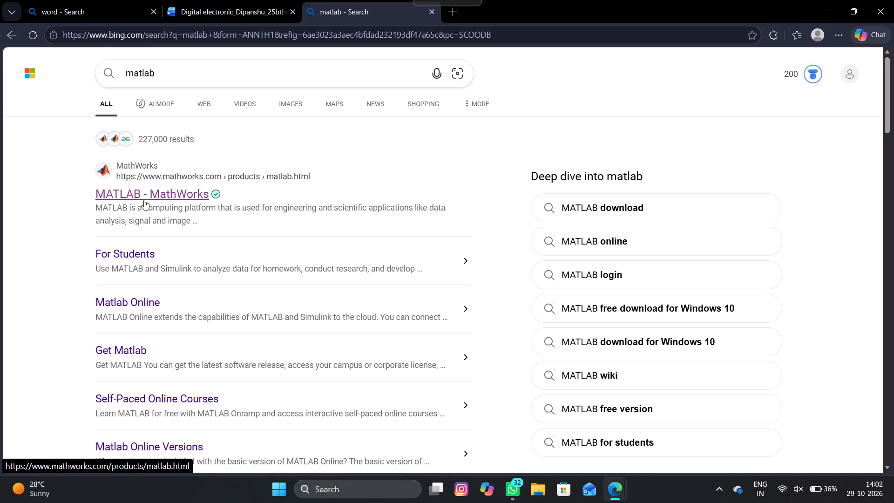
Open the MathWorks MATLAB product page from the search results and follow its MATLAB link for the signed-in account.
double_click(142, 193)
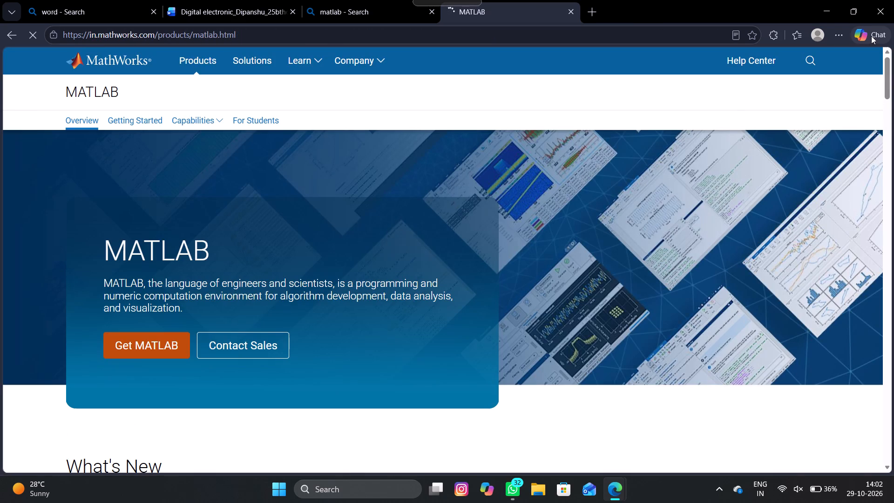
scroll(565, 355, down, 4)
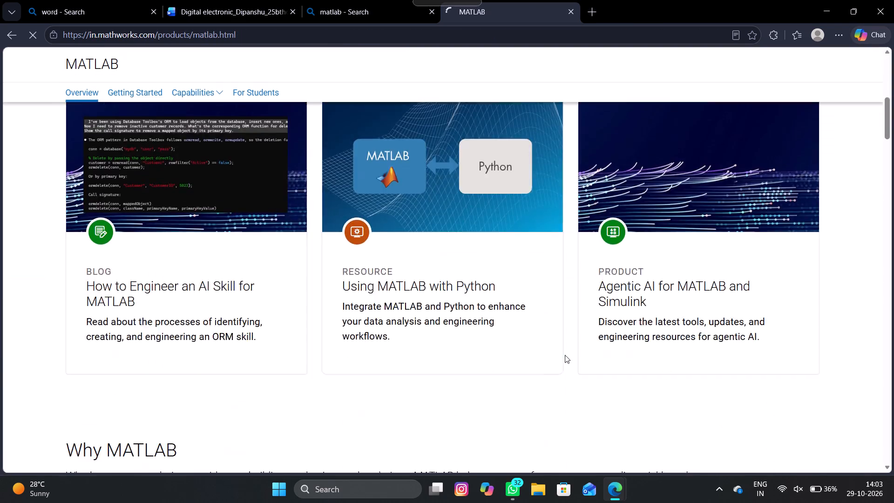
scroll(565, 355, up, 2)
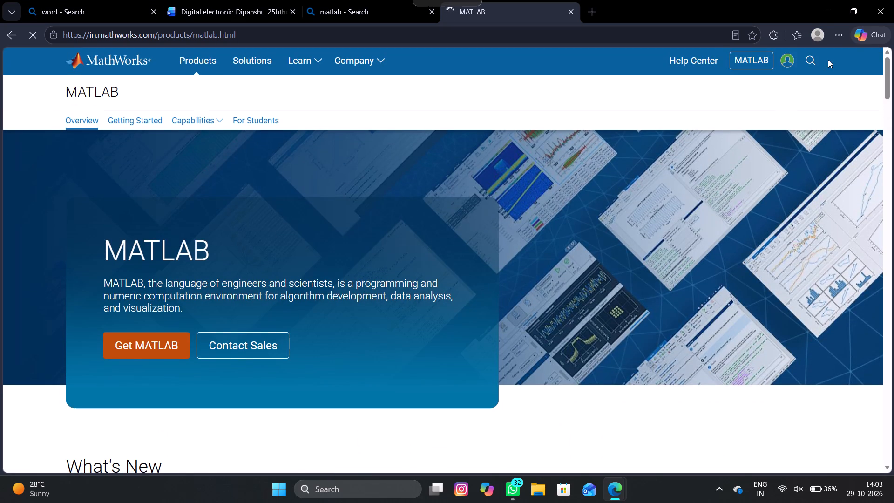
click(732, 58)
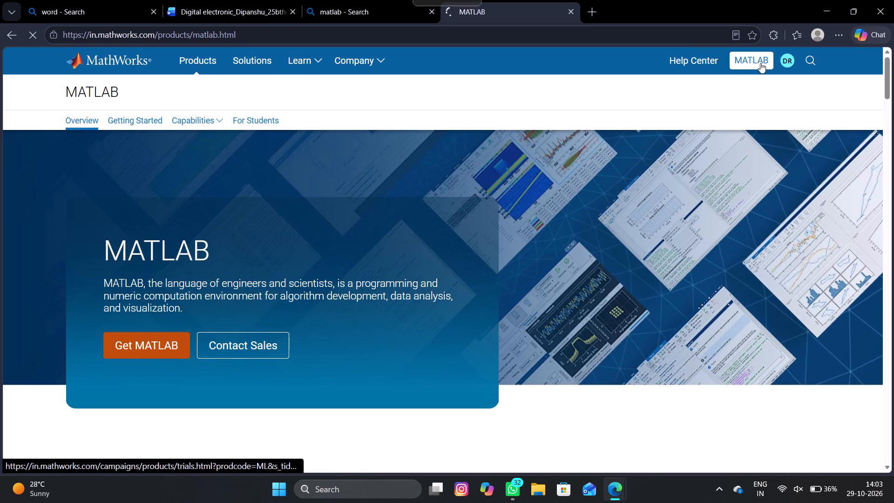
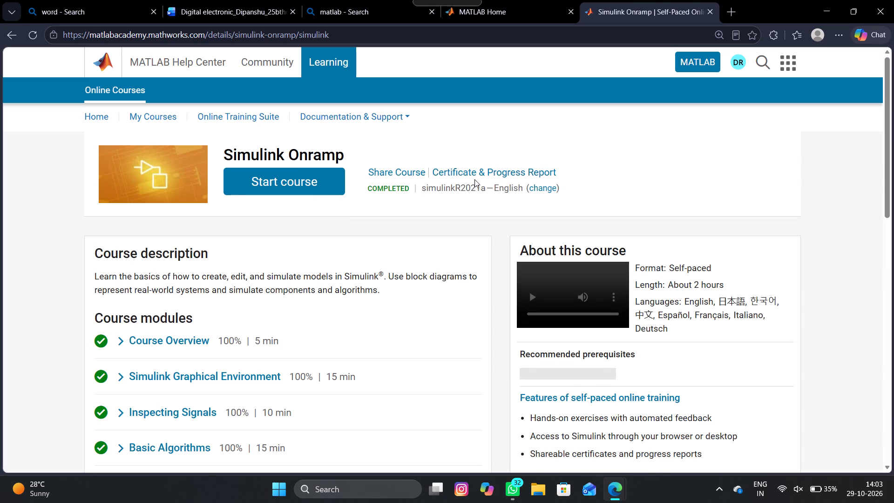
Open the PDF completion certificate of the Simulink Onramp course, accepting the redirect.
click(471, 173)
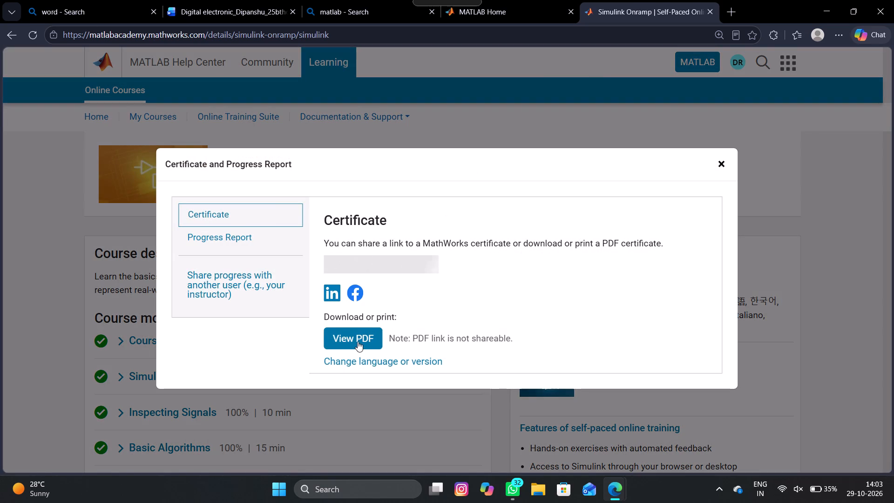
click(358, 341)
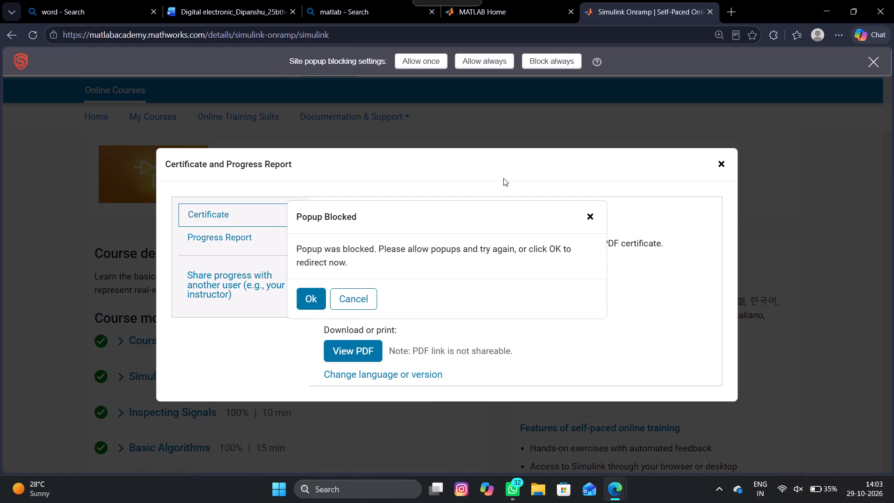
click(312, 298)
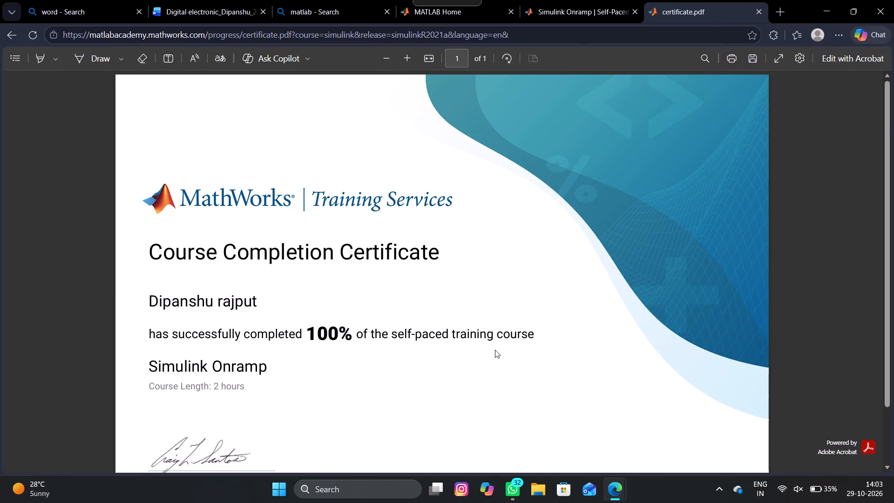
scroll(519, 298, up, 1)
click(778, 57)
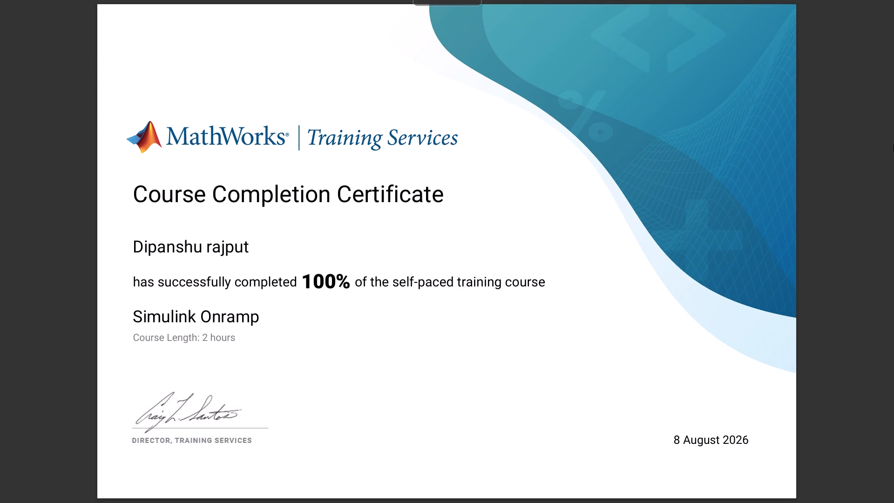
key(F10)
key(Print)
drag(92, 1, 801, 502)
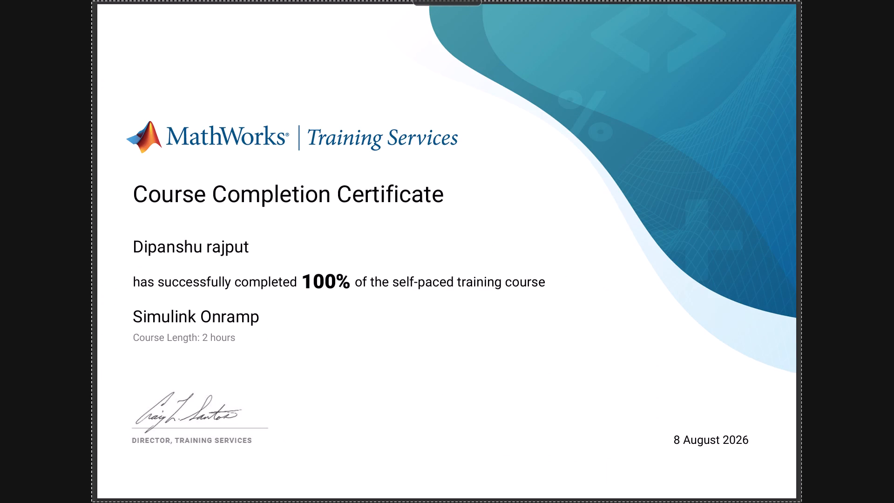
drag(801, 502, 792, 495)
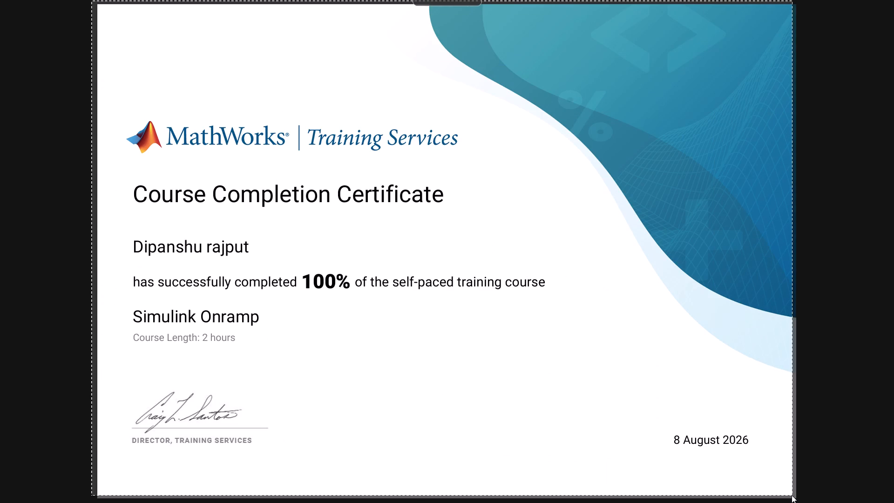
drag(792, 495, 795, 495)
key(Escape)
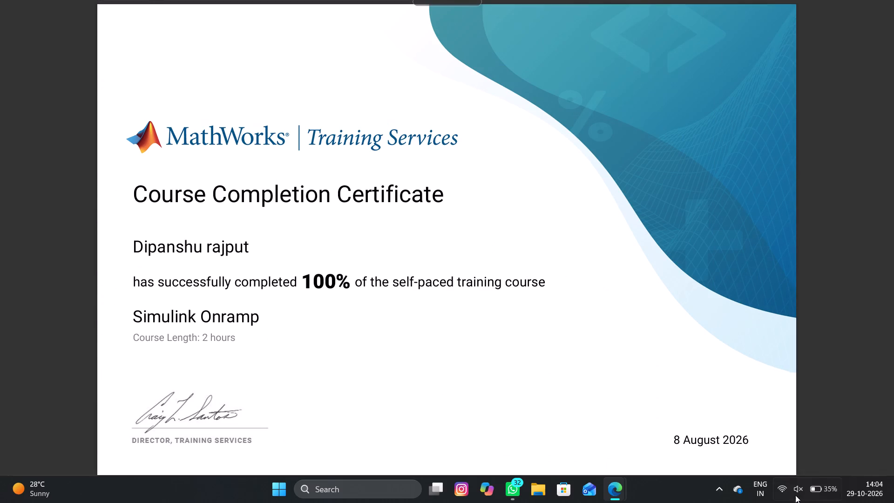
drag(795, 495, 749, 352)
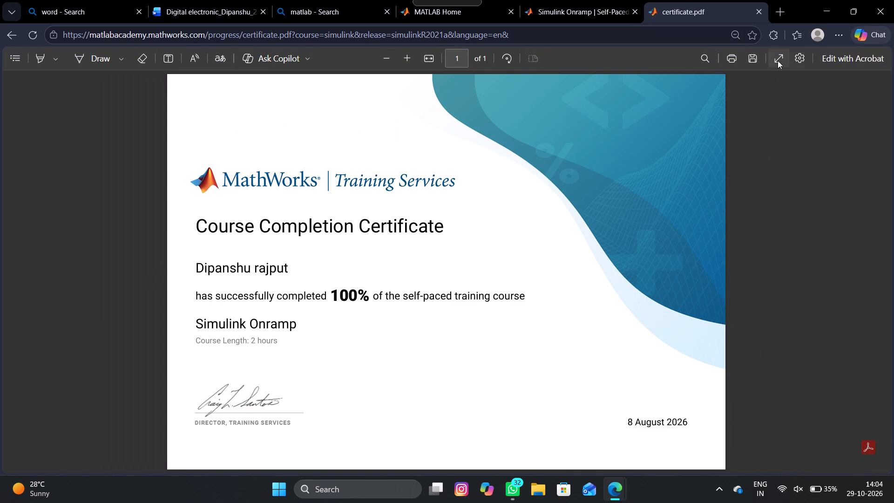
Display the Simulink Onramp certificate full screen and capture the whole certificate page as a rectangular screenshot.
click(778, 61)
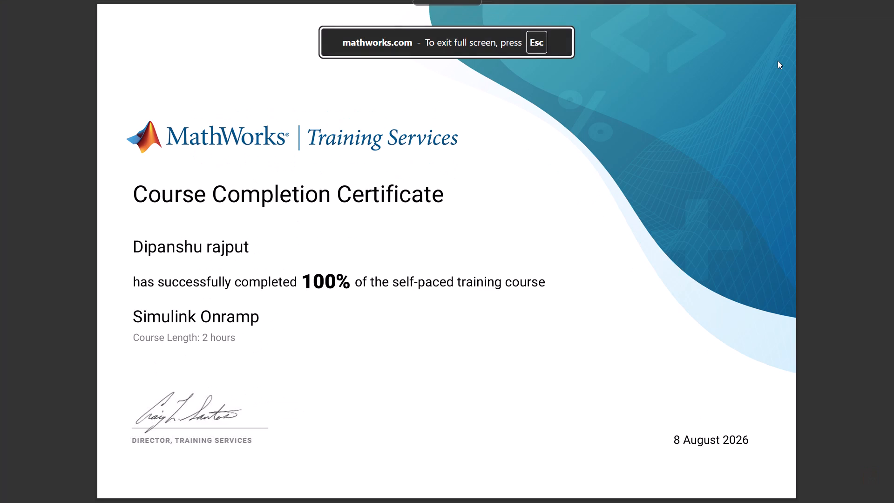
click(684, 390)
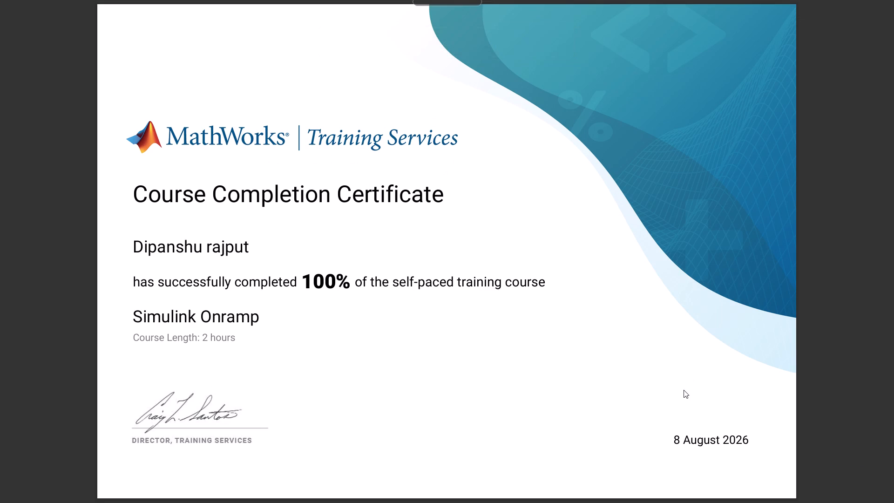
key(Print)
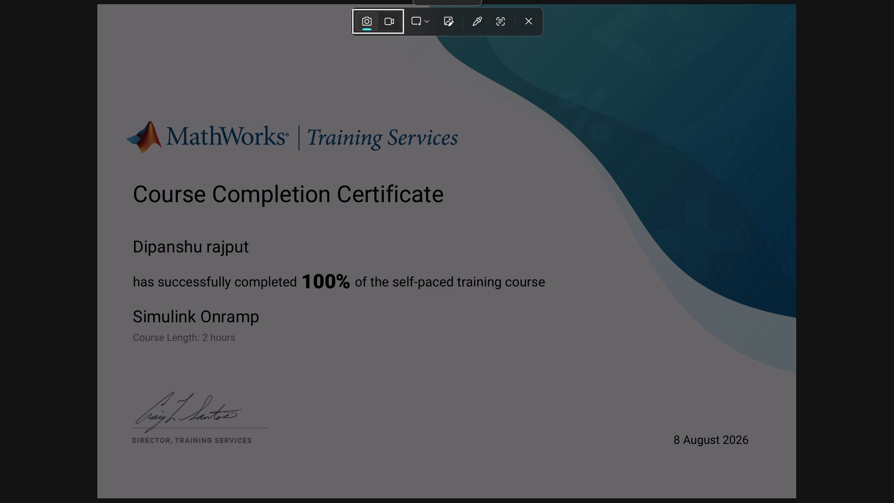
drag(97, 7, 786, 494)
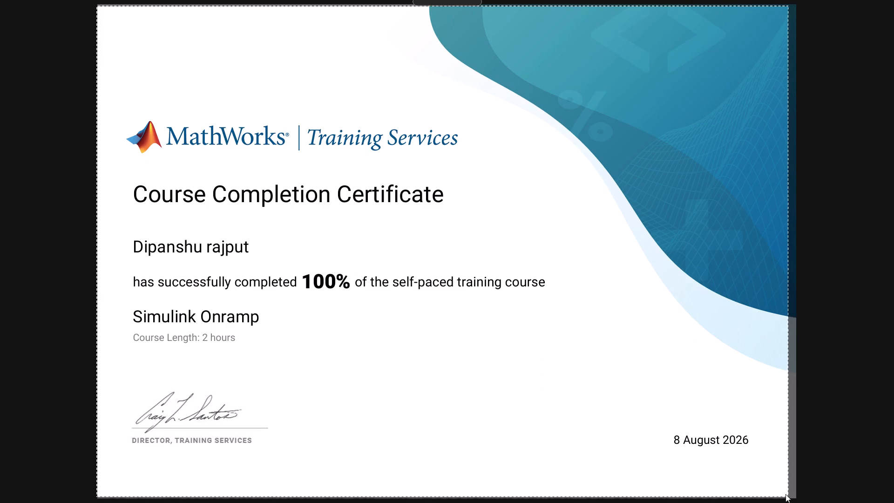
drag(786, 494, 794, 487)
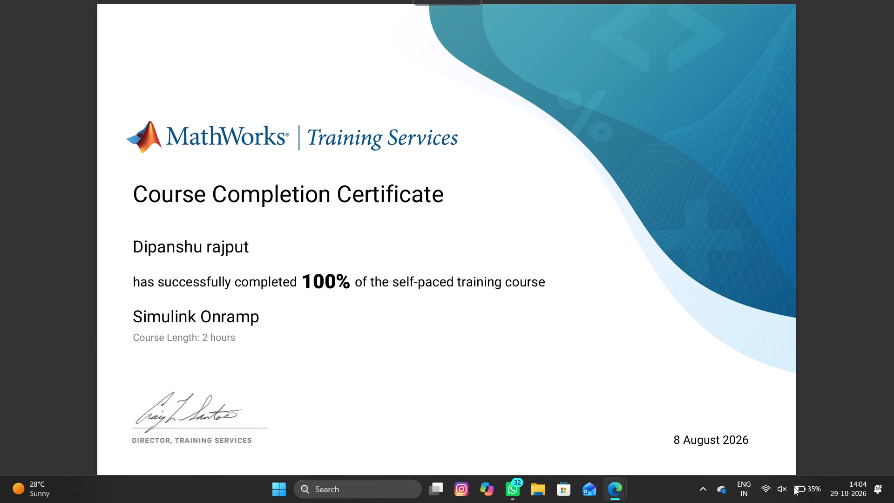
key(Escape)
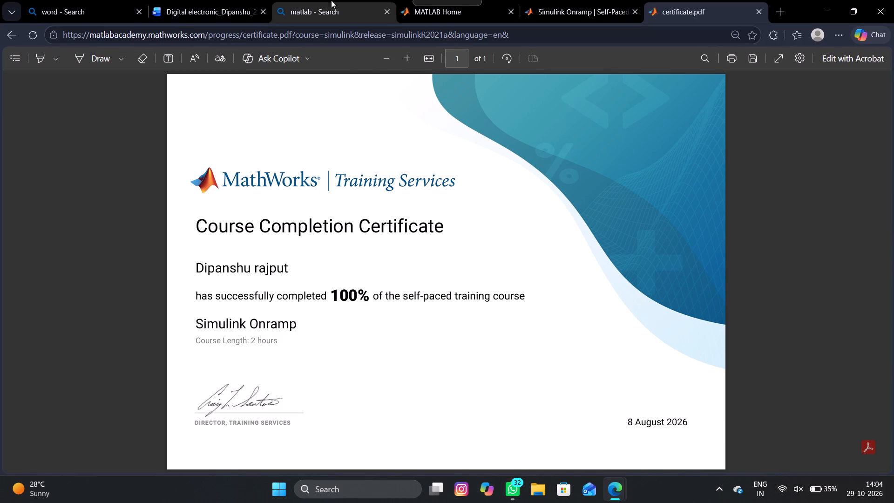
In the Digital electronic report, paste the captured certificate into the blank space between the index table and Experiment – 01.
click(188, 1)
scroll(301, 211, up, 4)
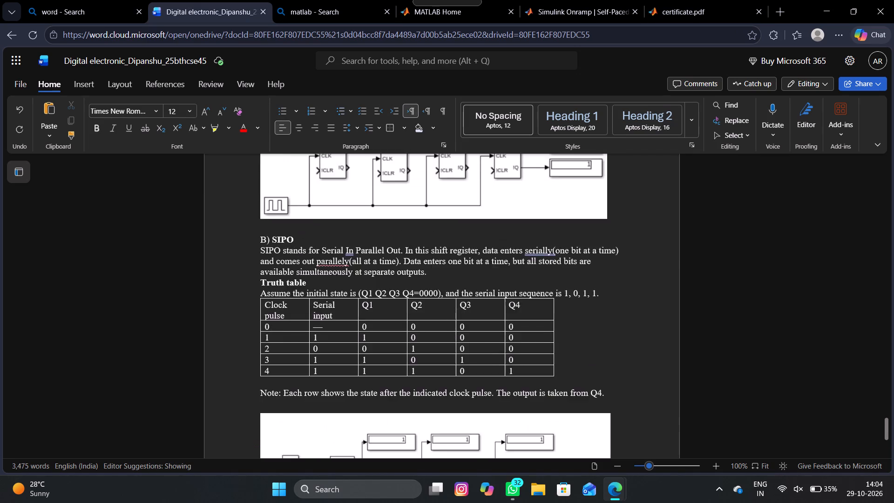
scroll(301, 211, up, 13)
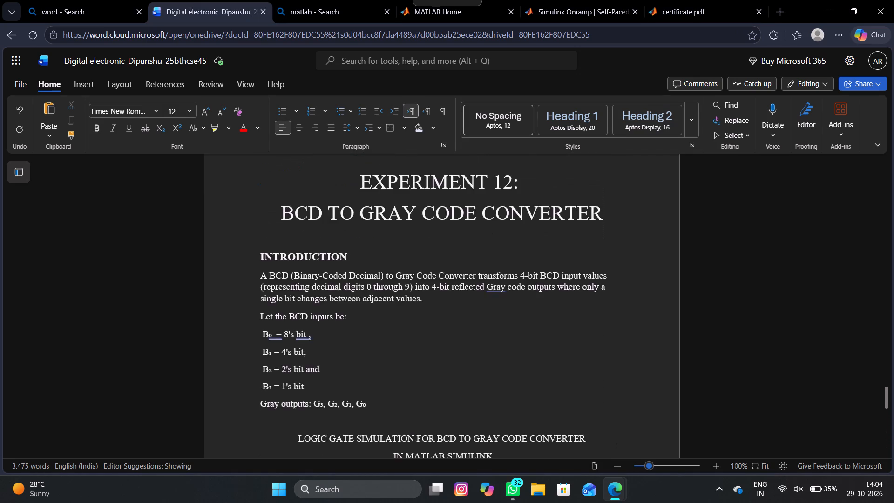
scroll(301, 211, up, 4)
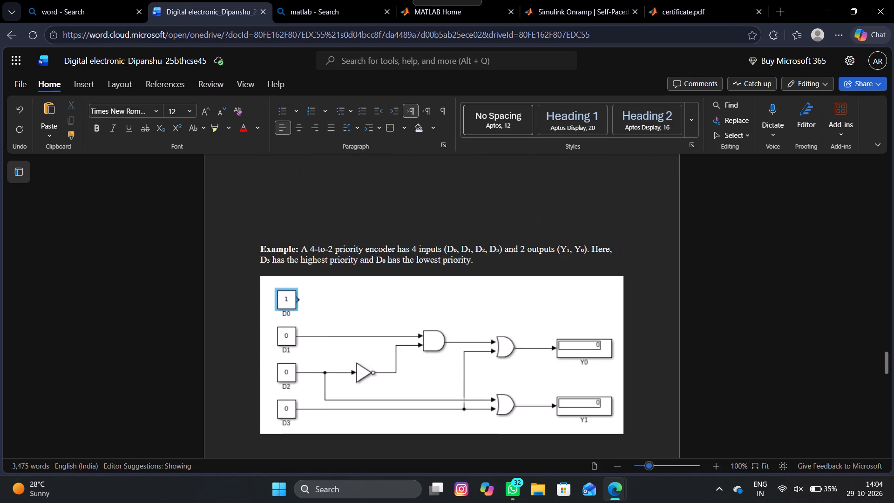
scroll(308, 240, down, 3)
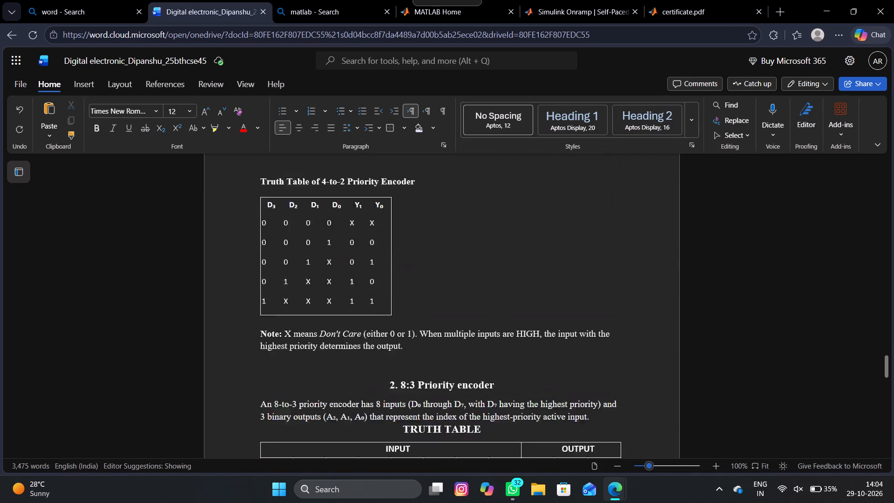
scroll(308, 240, down, 1)
scroll(308, 240, up, 10)
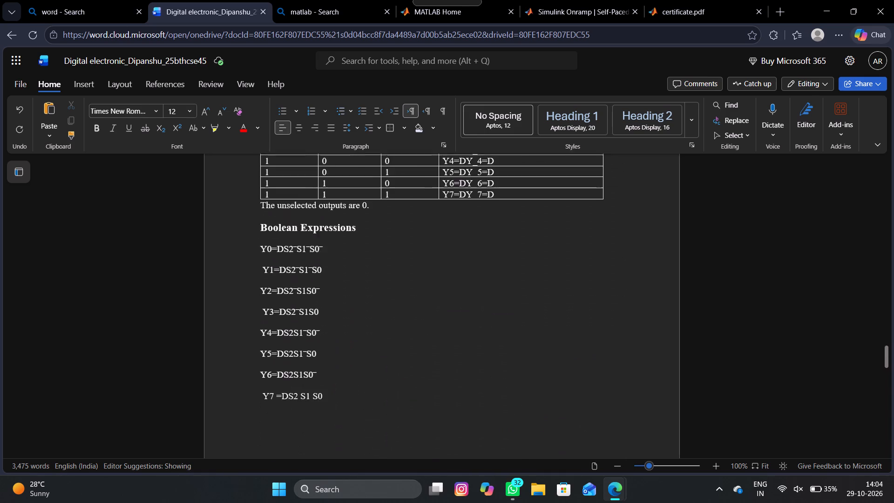
scroll(308, 240, up, 20)
scroll(308, 240, up, 11)
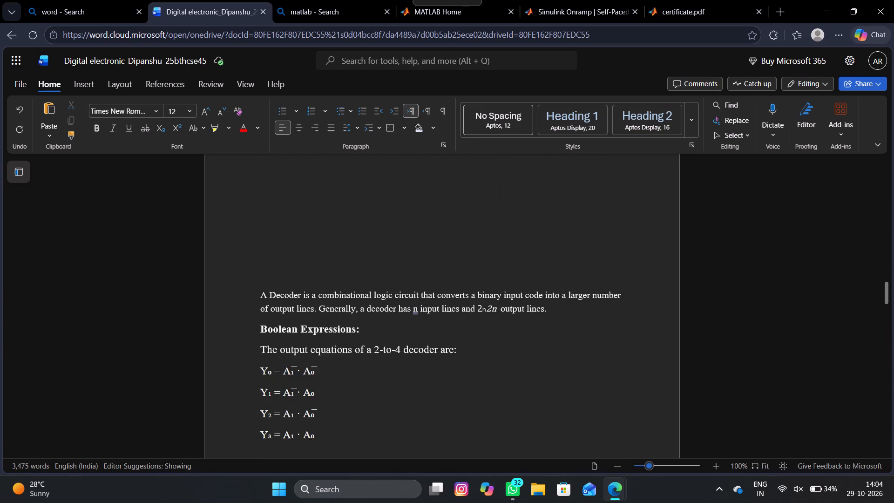
scroll(308, 240, up, 17)
scroll(308, 240, up, 10)
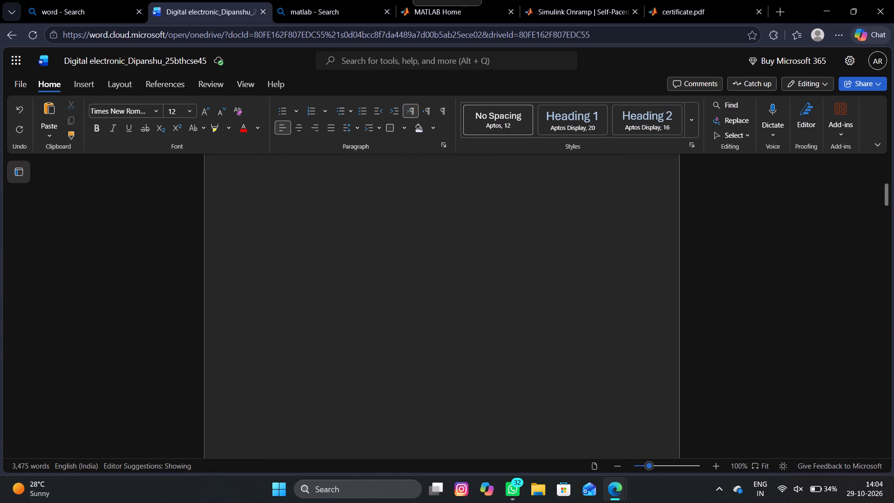
scroll(308, 240, up, 10)
scroll(308, 240, down, 6)
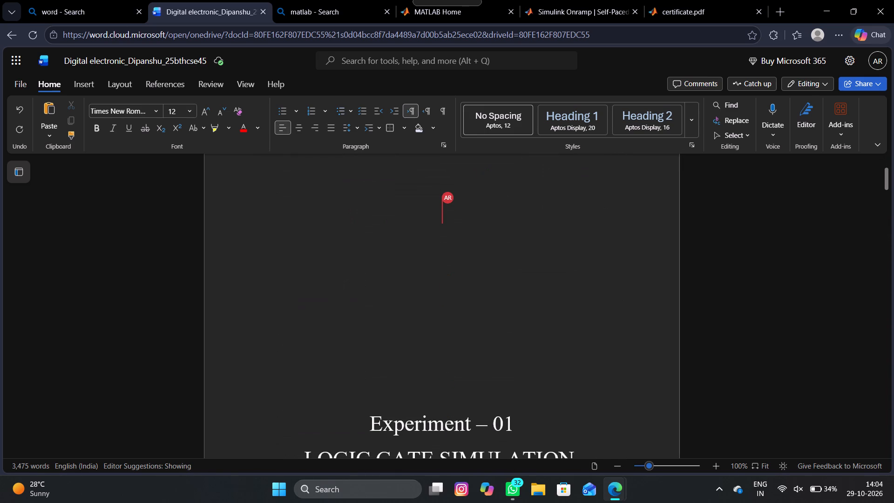
scroll(308, 240, down, 3)
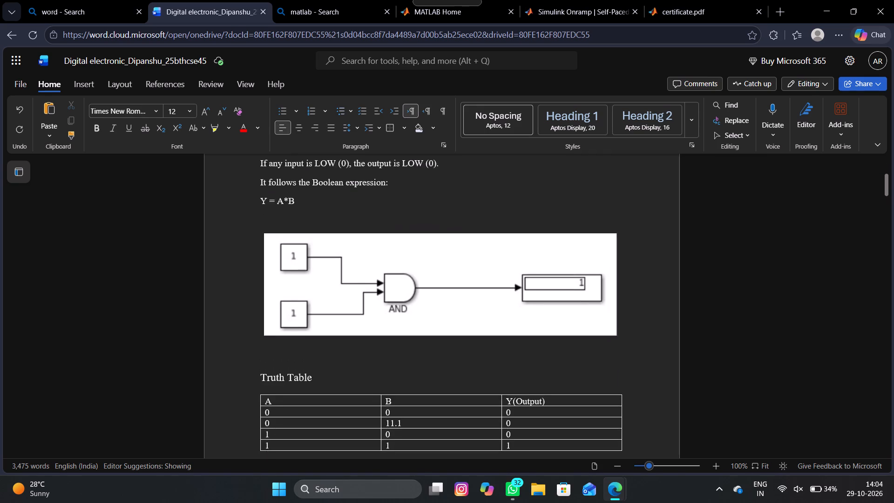
scroll(308, 240, up, 3)
scroll(308, 240, down, 5)
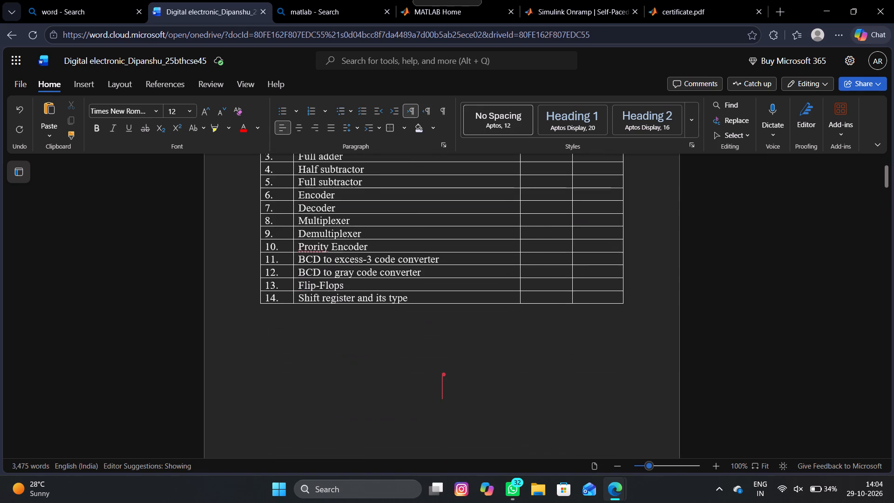
scroll(308, 240, up, 1)
scroll(308, 240, right, 1)
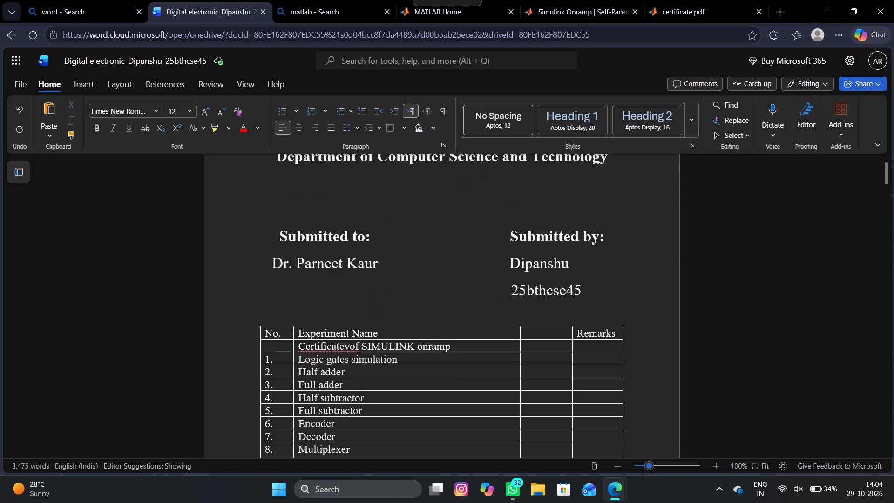
scroll(308, 240, right, 1)
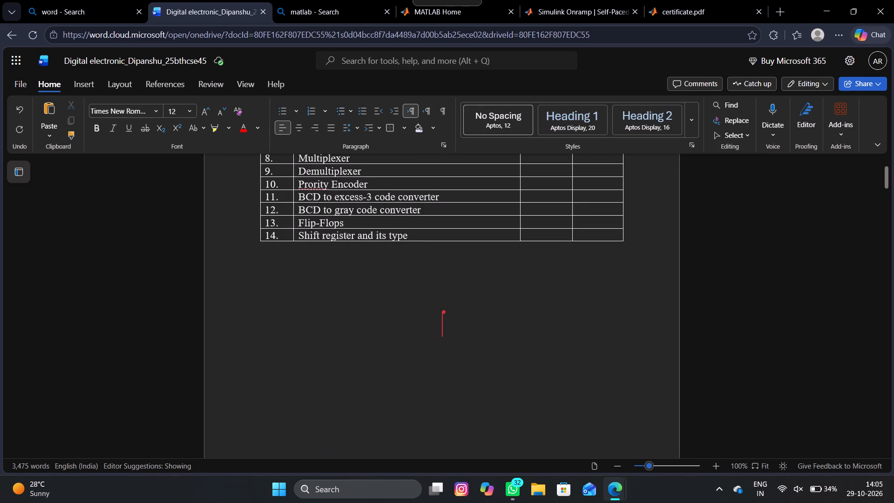
click(427, 331)
key(ctrl+v)
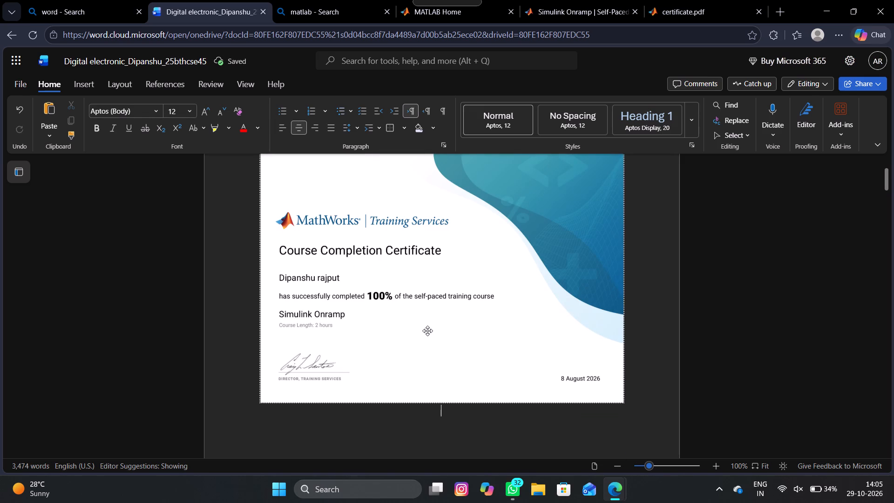
Delete the empty, unlabelled column between Experiment Name and Remarks from the report's index table.
scroll(427, 331, up, 4)
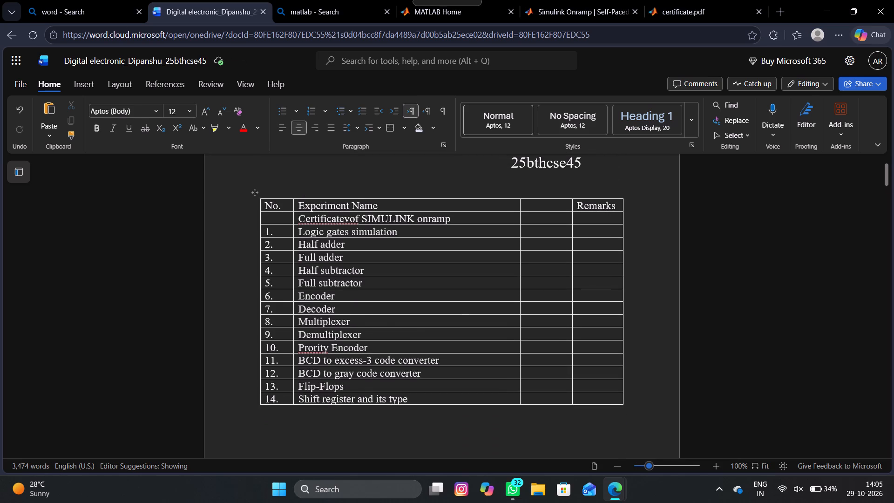
drag(524, 207, 553, 237)
drag(553, 237, 567, 390)
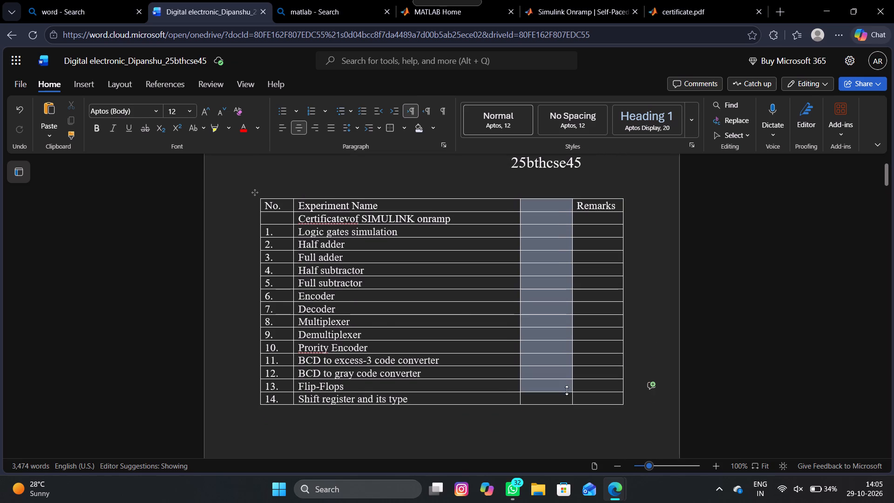
drag(567, 390, 566, 391)
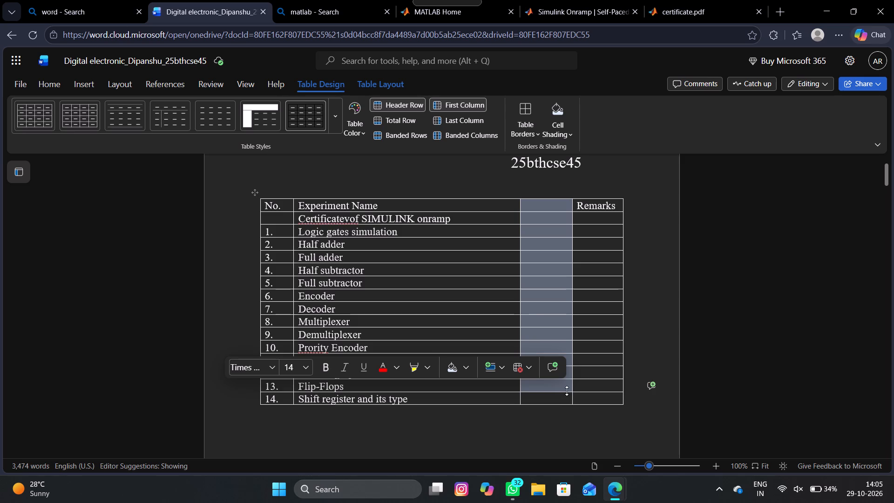
key(shift+Down)
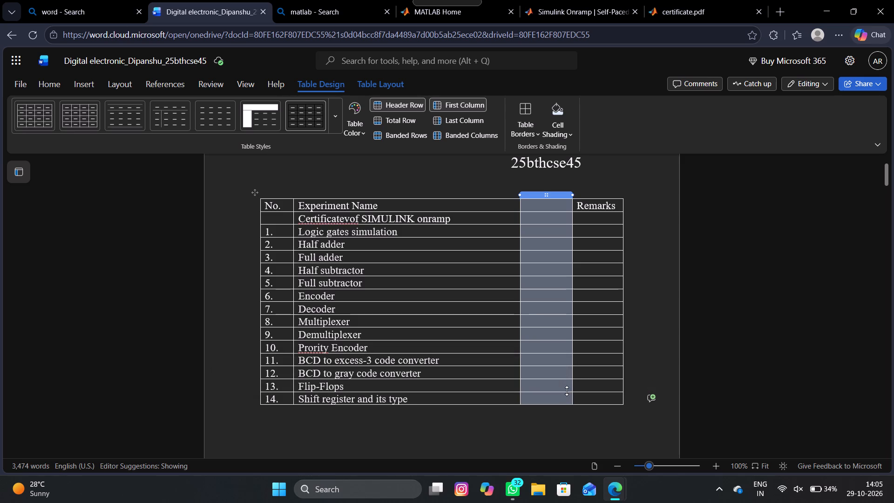
key(BackSpace)
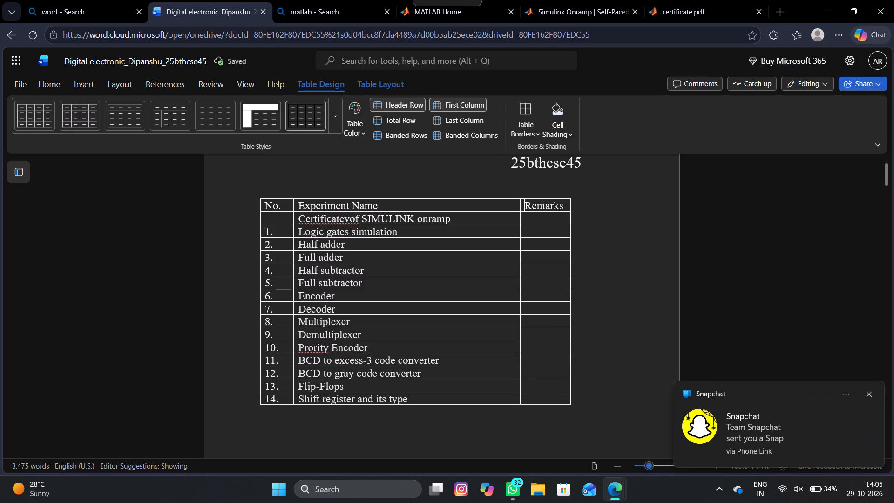
click(601, 324)
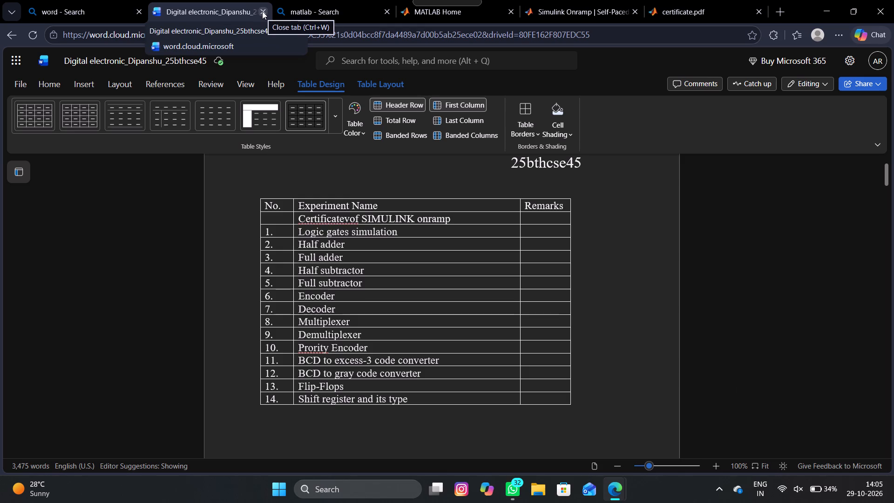
Close the Digital electronic report, both search pages, MATLAB Home and the Simulink Onramp course page, leaving certificate.pdf open.
click(261, 9)
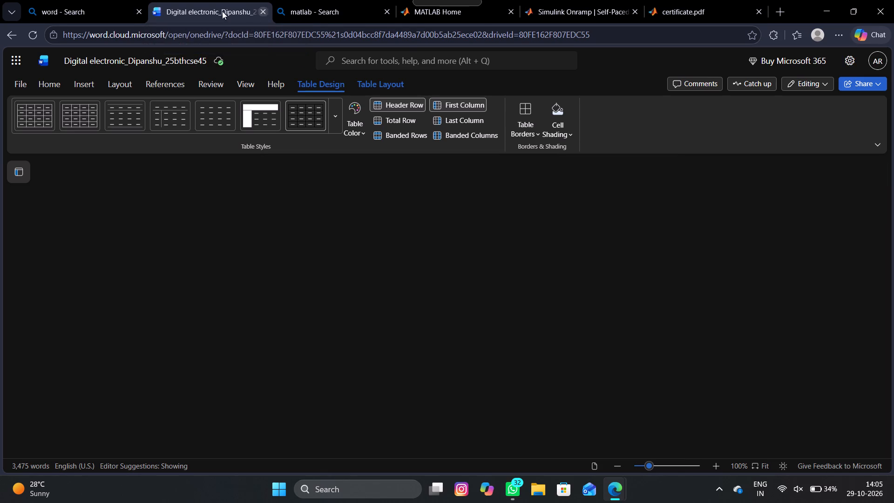
click(137, 11)
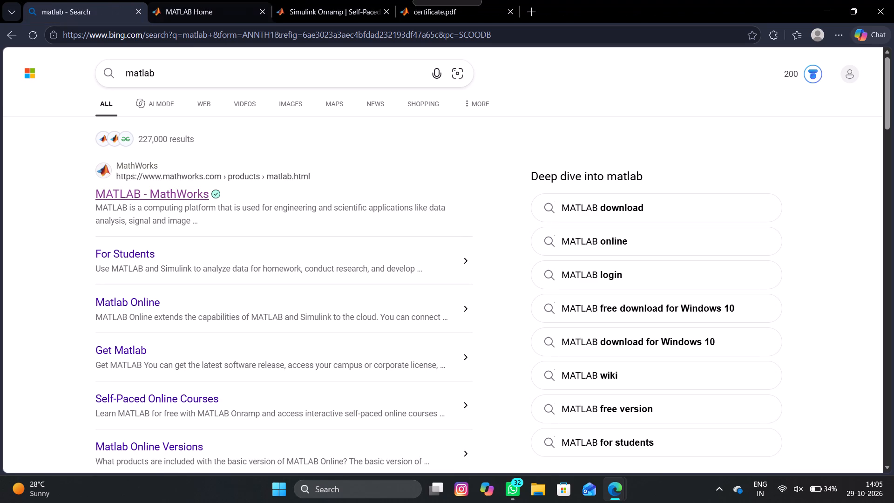
click(138, 9)
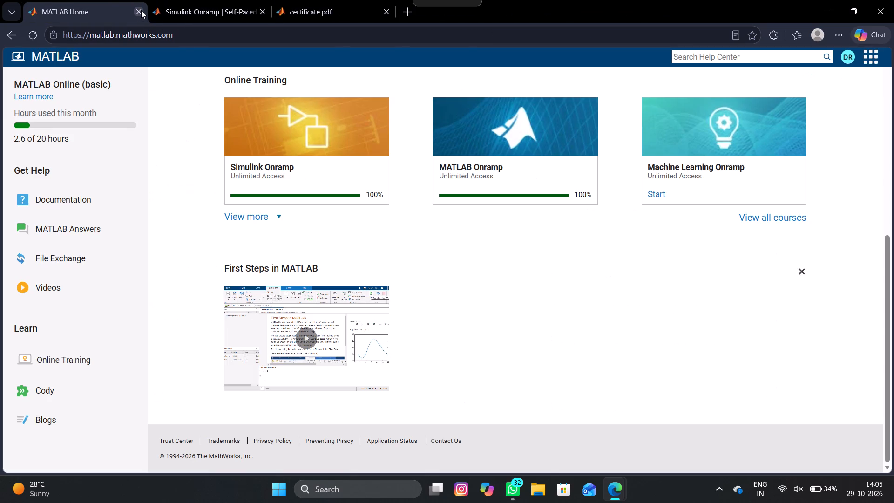
click(141, 12)
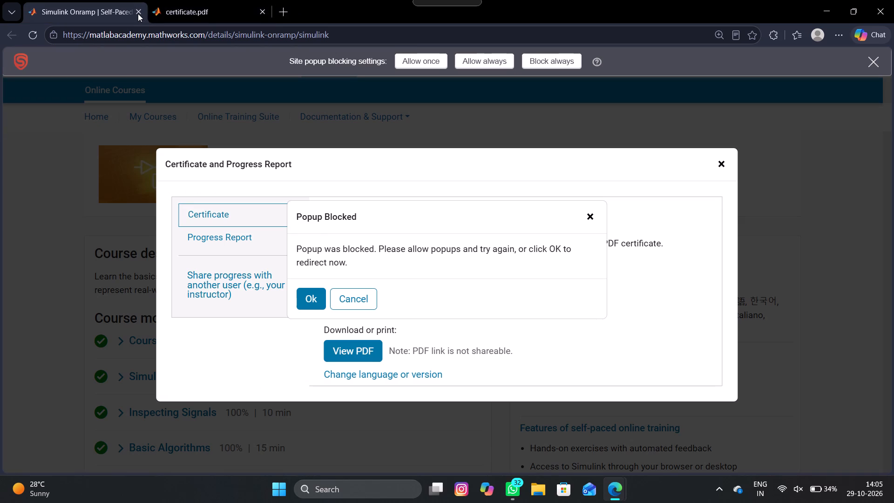
click(138, 14)
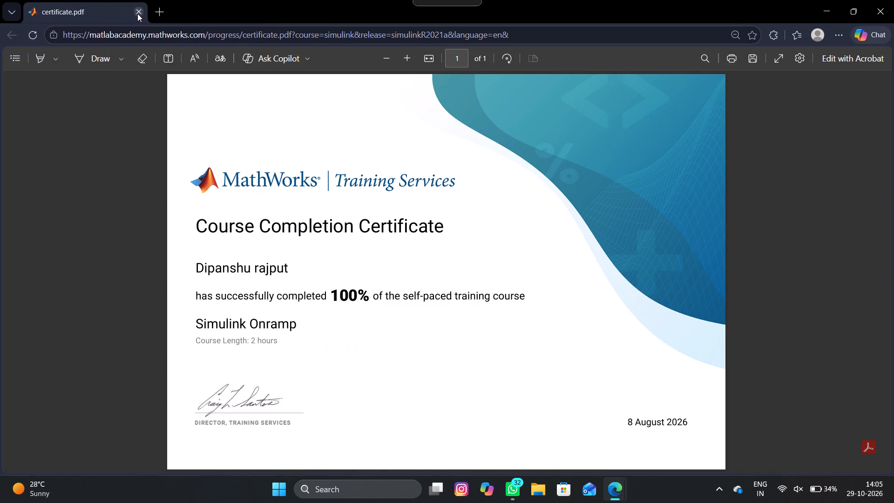
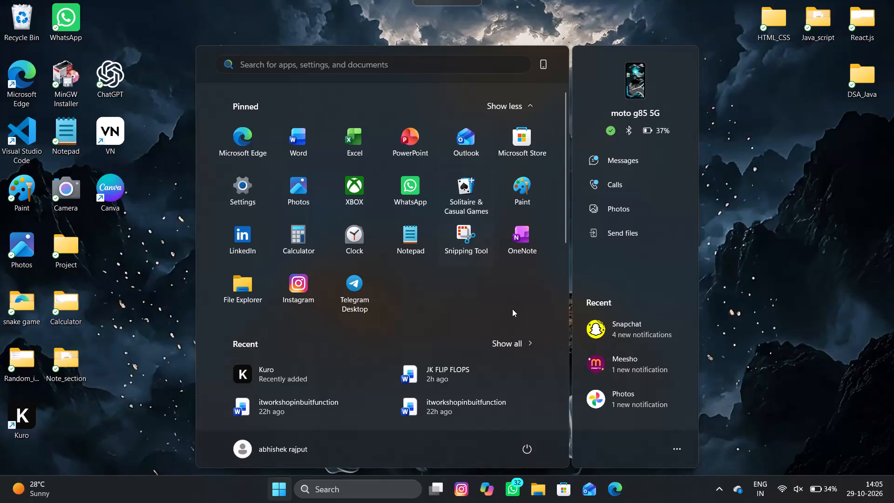
Shut down the computer.
click(524, 452)
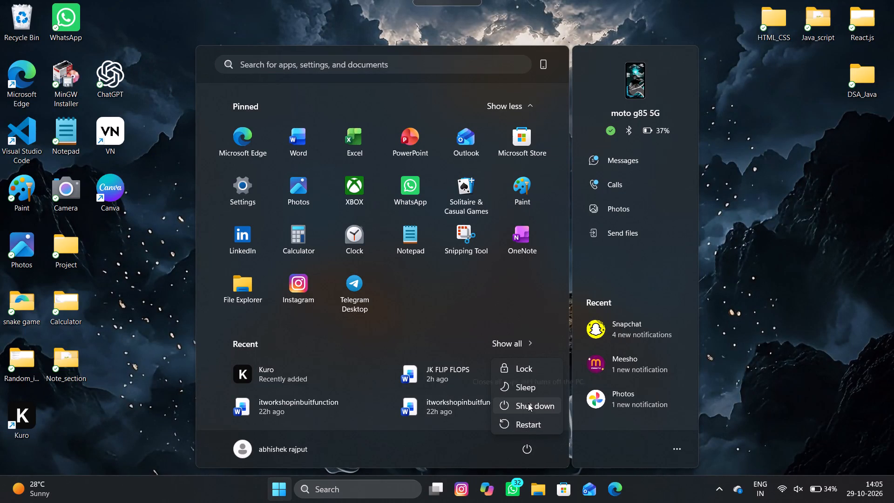
click(528, 403)
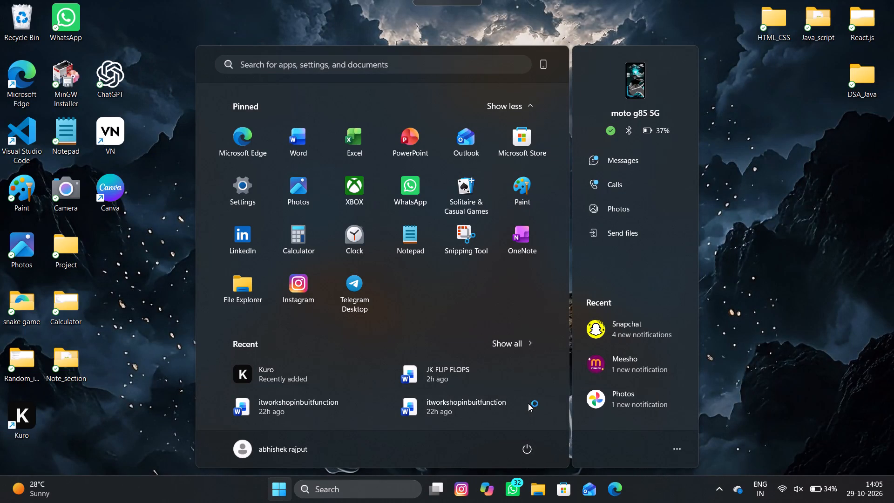